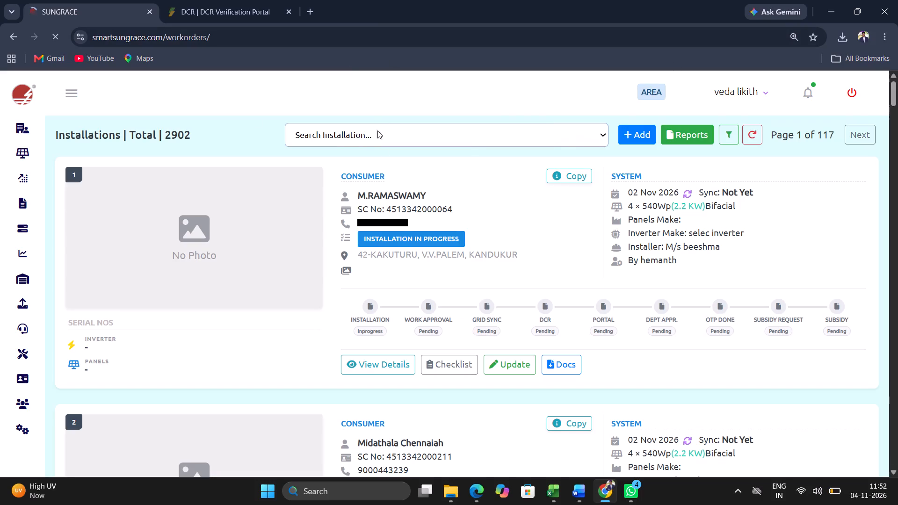
Download the Installation Report from the installations page, open it in Excel and enable editing.
click(671, 130)
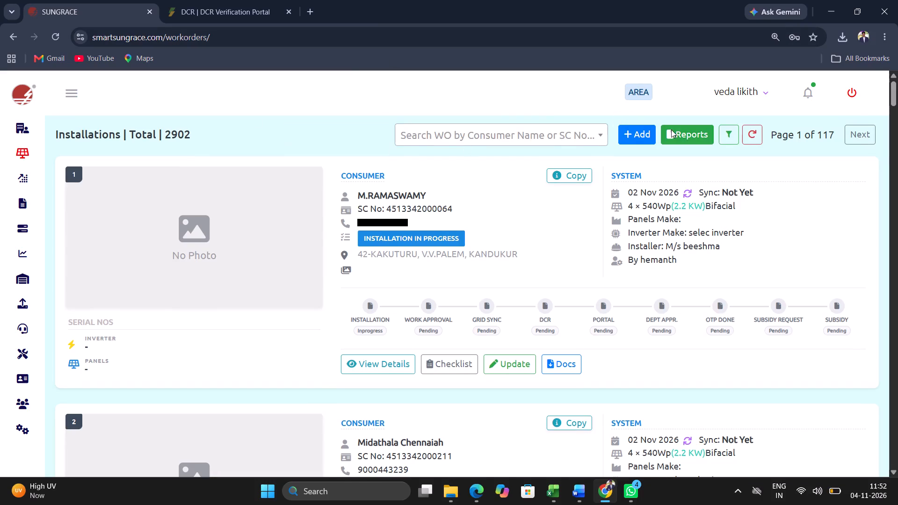
click(476, 159)
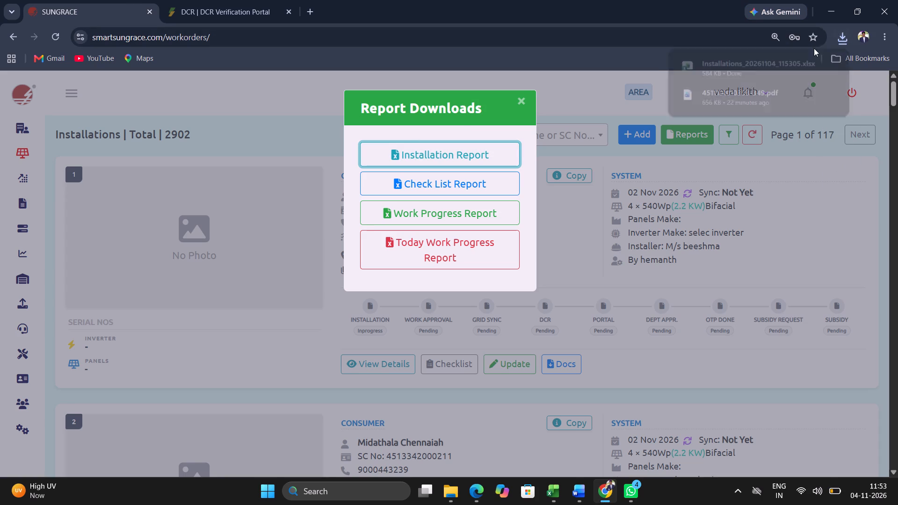
double_click(770, 66)
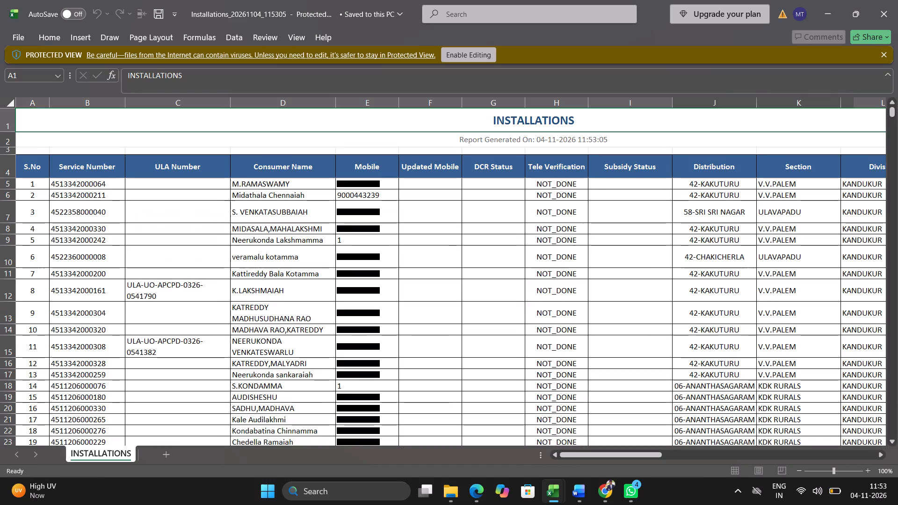
click(462, 58)
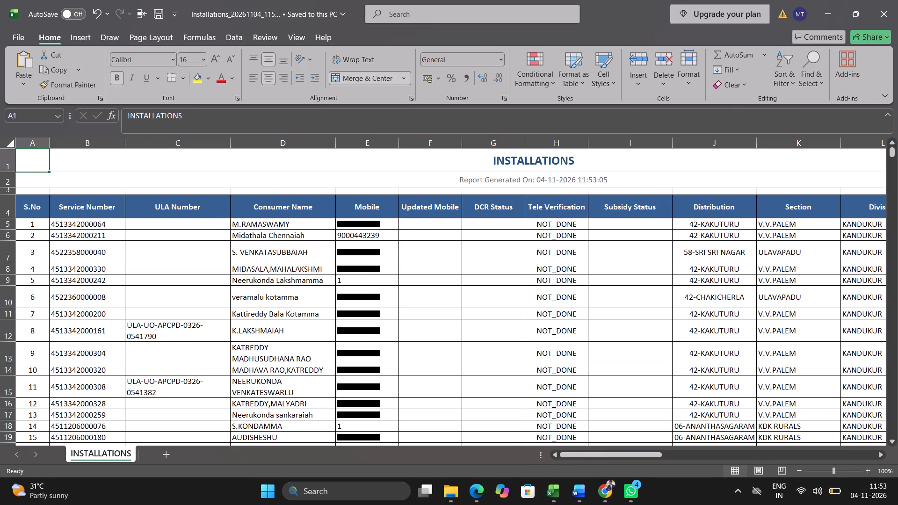
Add filters to the header row of the INSTALLATIONS sheet (row 4).
click(5, 207)
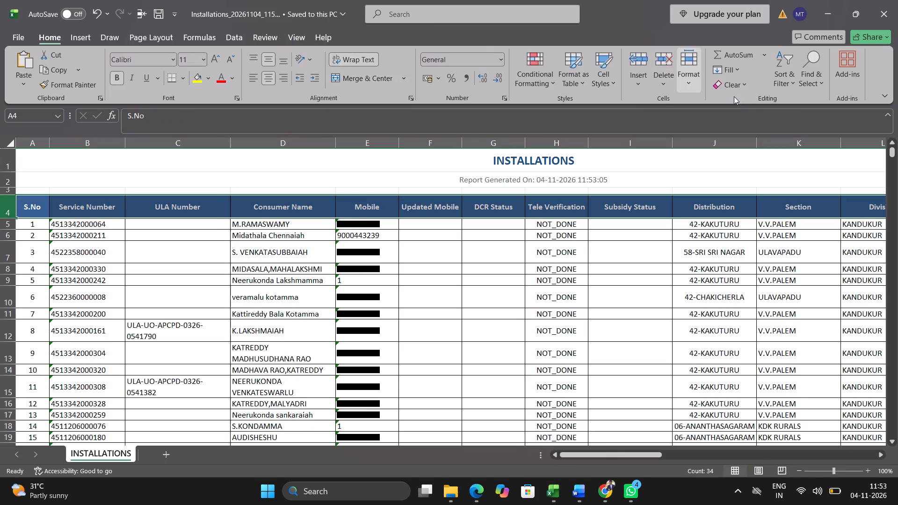
click(791, 74)
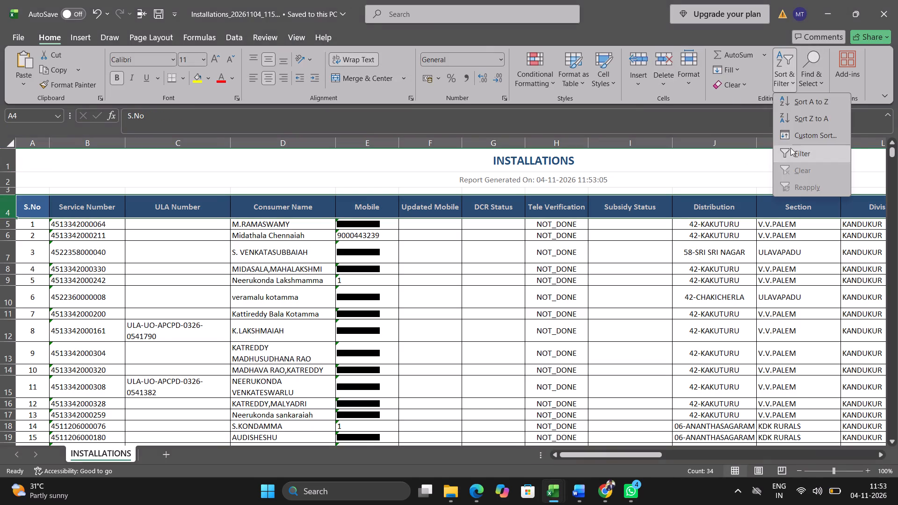
click(790, 148)
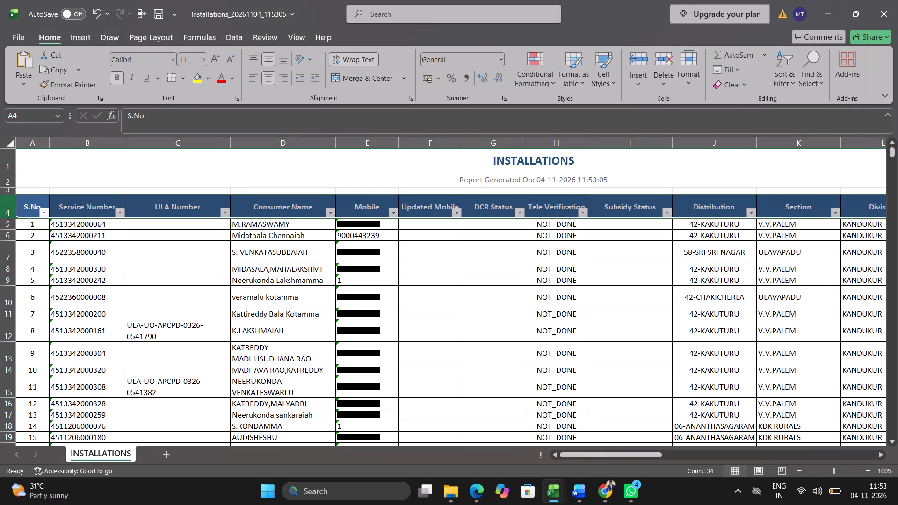
Filter the ULA Number column to exclude blanks.
click(227, 213)
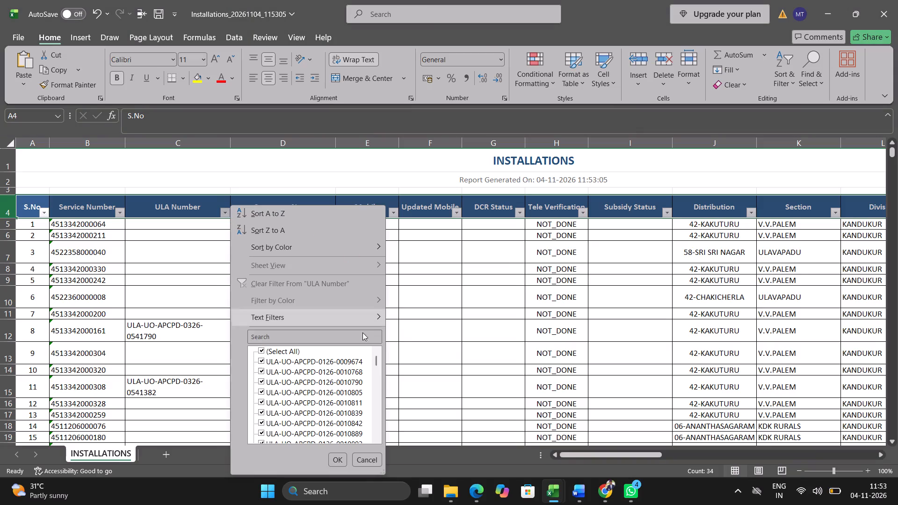
drag(376, 360, 369, 406)
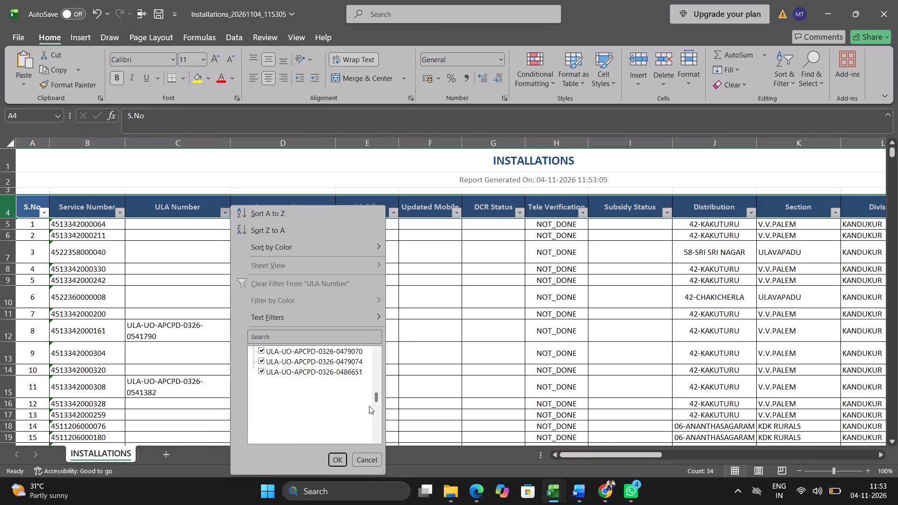
drag(369, 406, 357, 454)
click(265, 433)
click(343, 461)
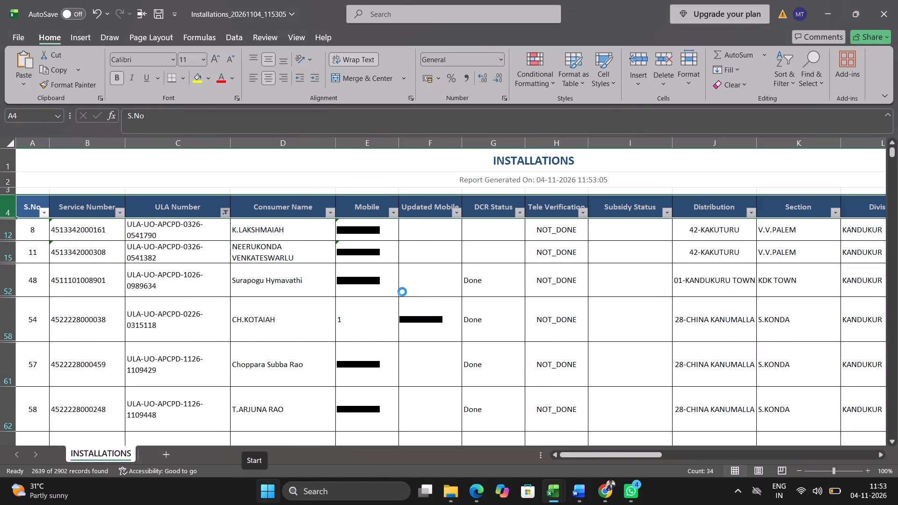
Filter the DCR Status column to exclude Done, leaving only blanks.
click(520, 215)
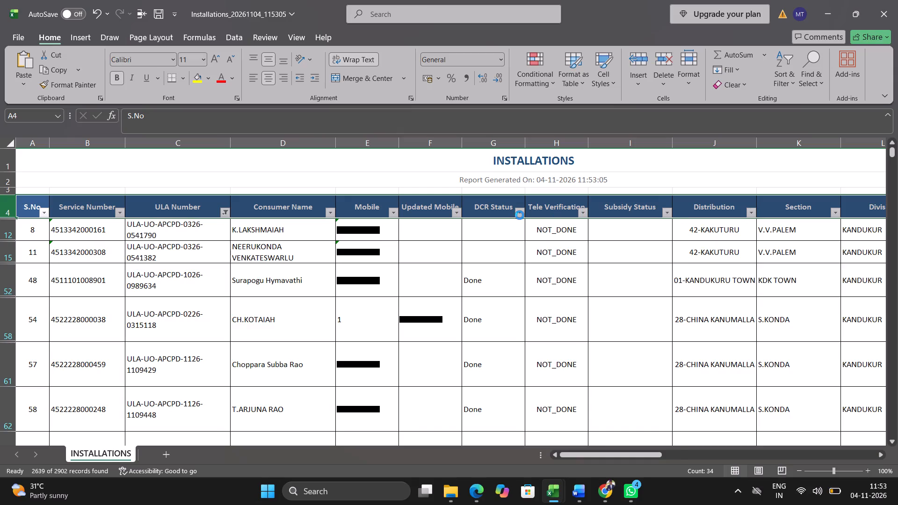
click(559, 363)
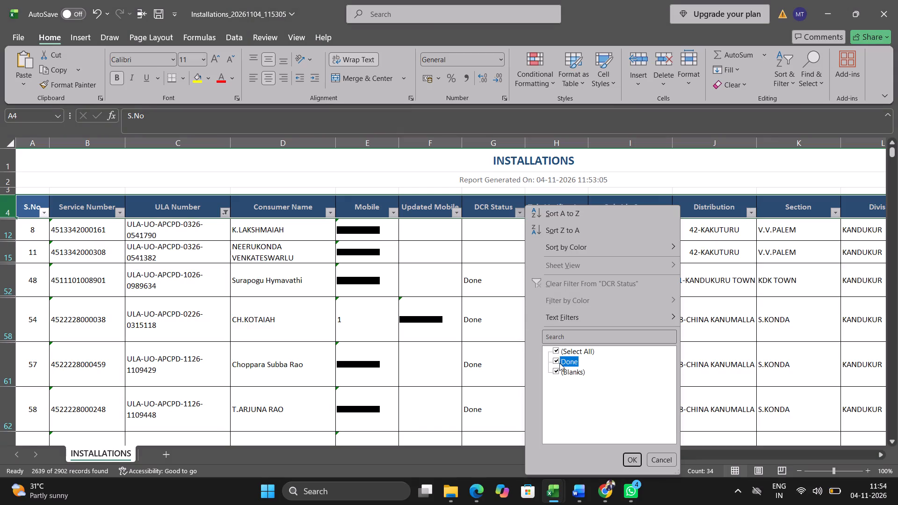
click(634, 454)
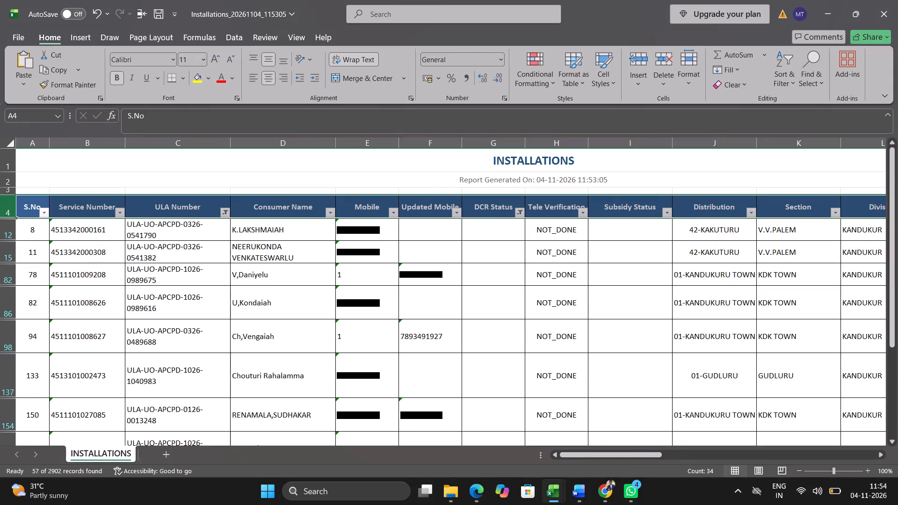
drag(620, 454, 652, 458)
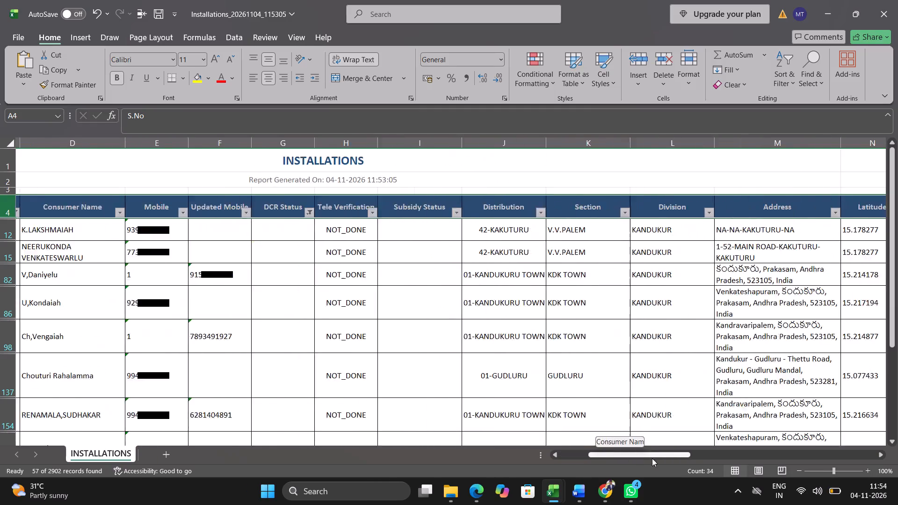
drag(652, 458, 731, 465)
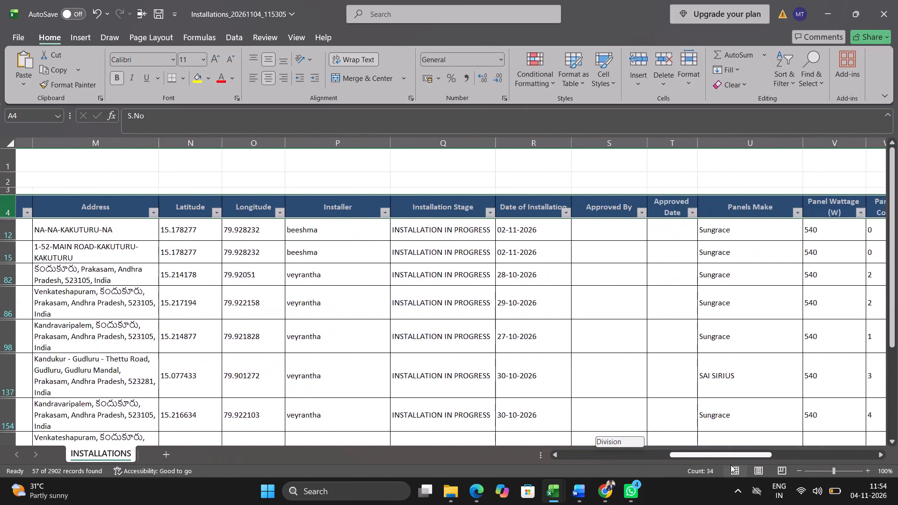
drag(731, 465, 751, 466)
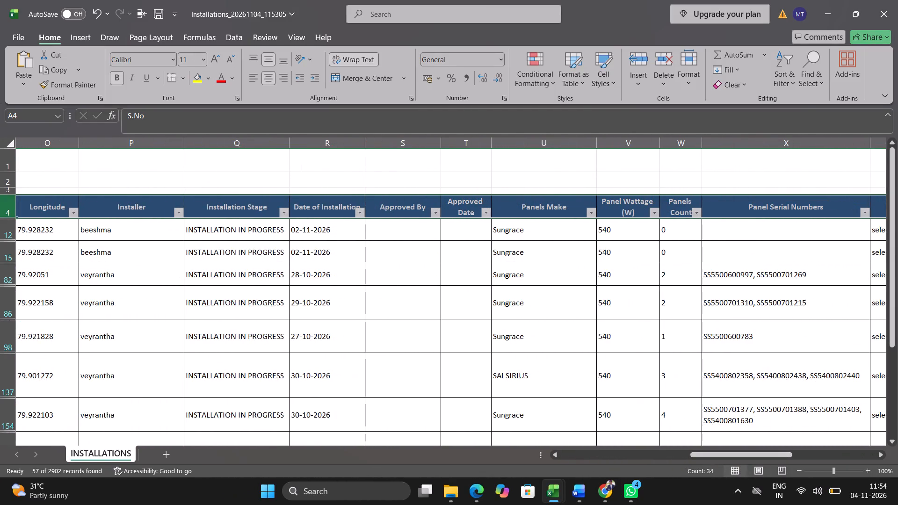
click(866, 213)
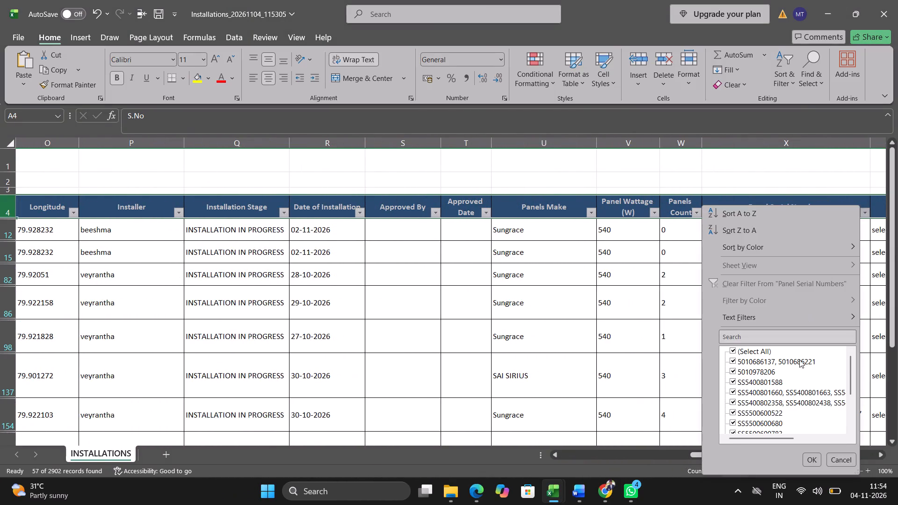
click(799, 360)
click(753, 368)
click(746, 378)
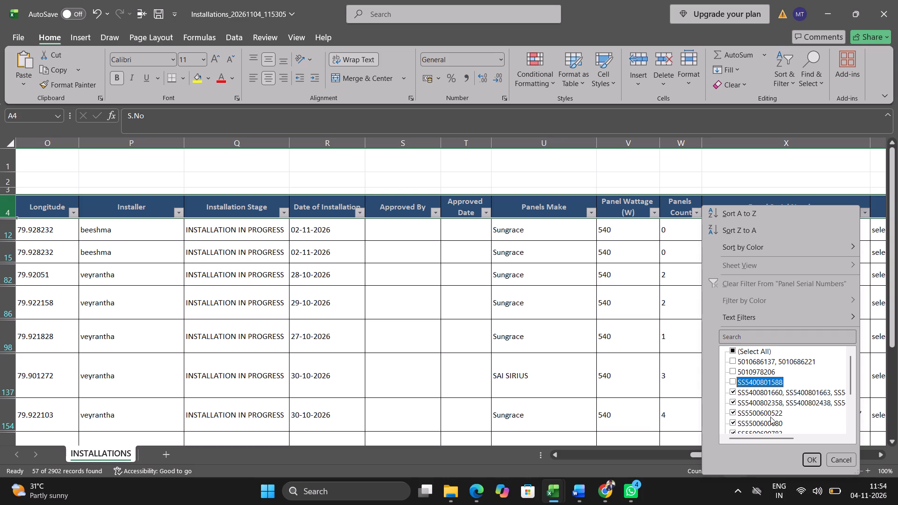
click(772, 435)
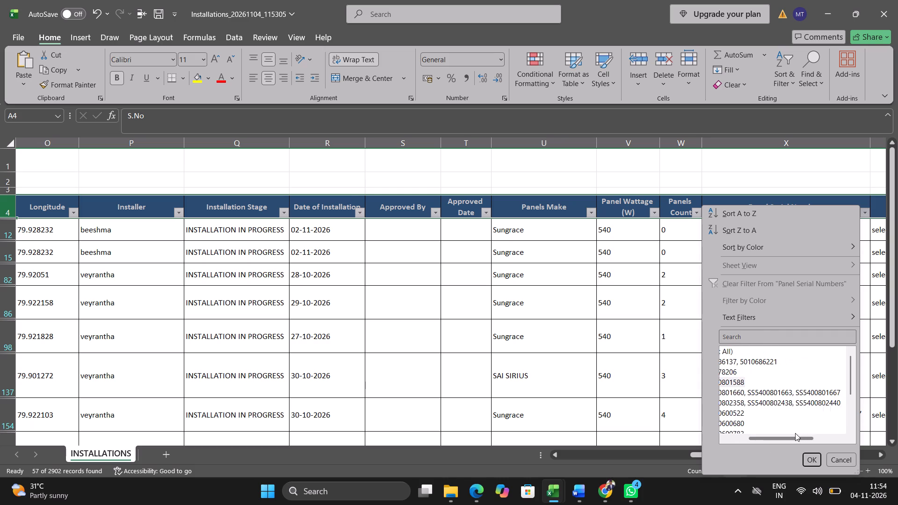
click(764, 393)
click(764, 401)
scroll(751, 384, down, 1)
double_click(765, 379)
click(764, 390)
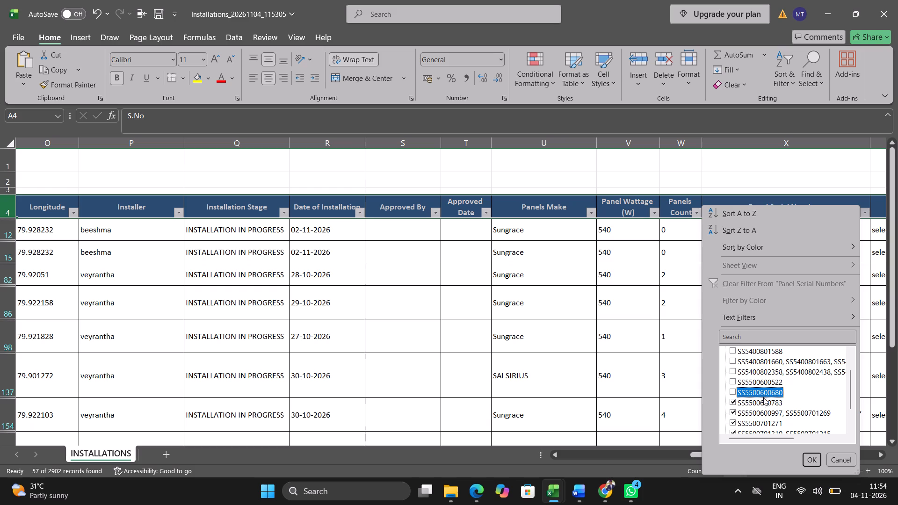
click(763, 400)
scroll(784, 401, down, 1)
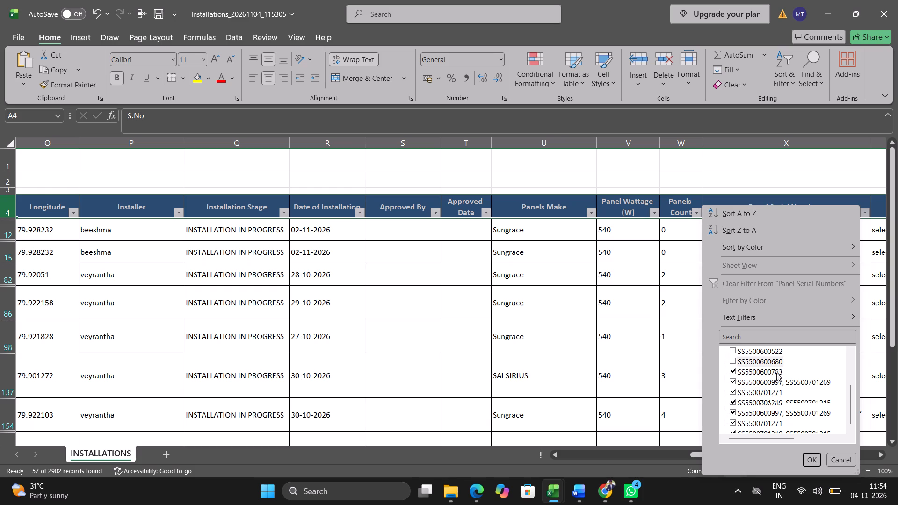
click(769, 368)
click(771, 380)
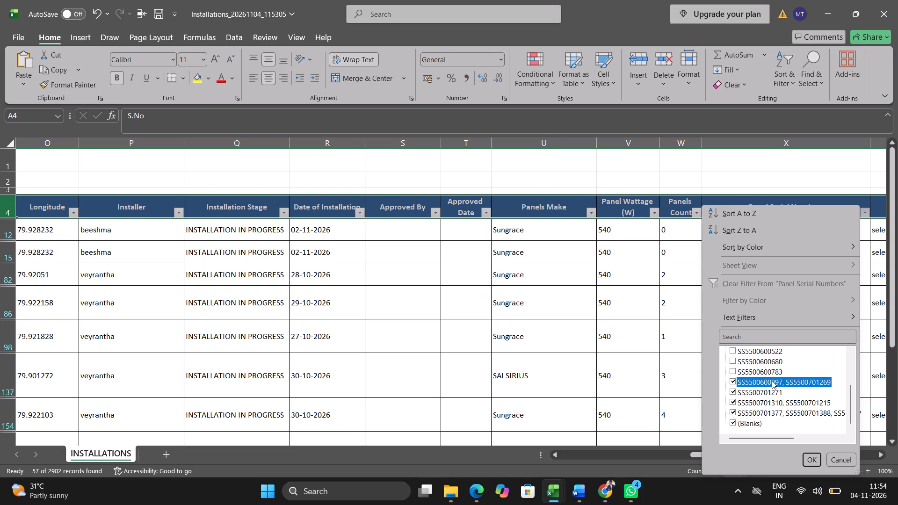
click(772, 391)
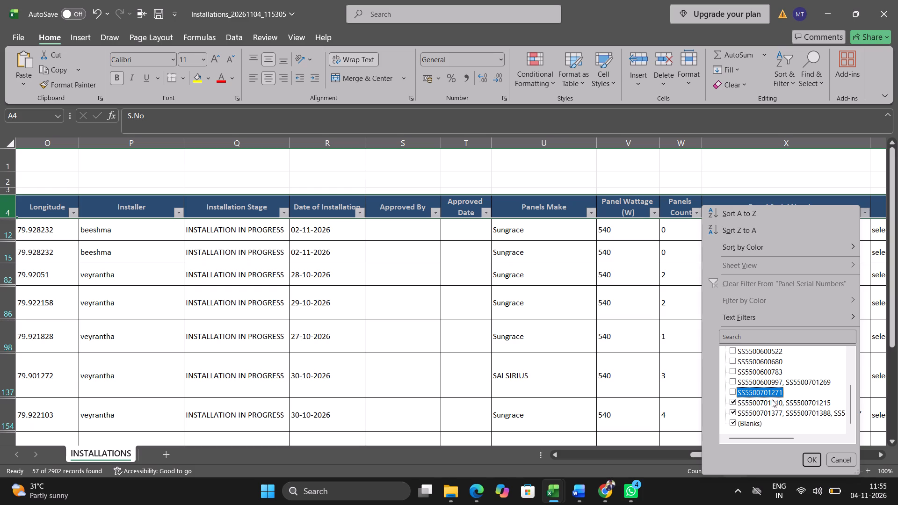
click(772, 399)
drag(783, 436, 834, 432)
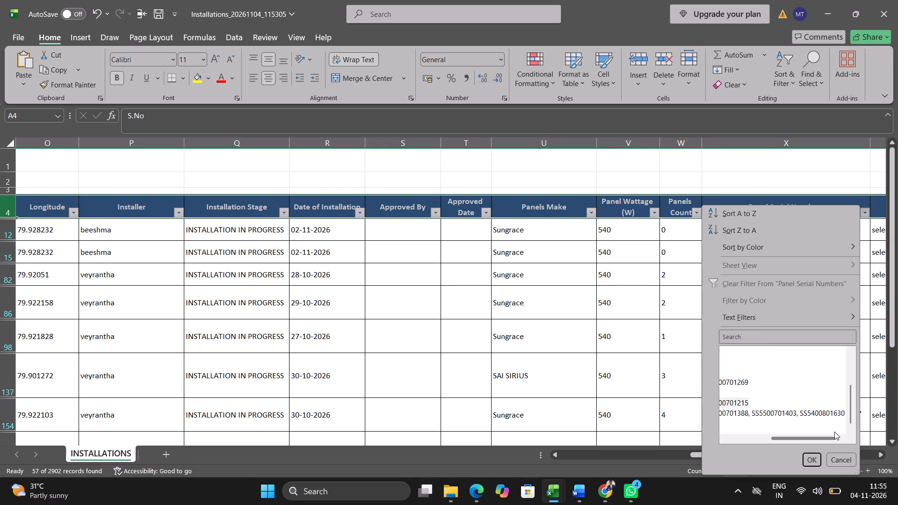
drag(834, 432, 849, 430)
drag(808, 440, 718, 457)
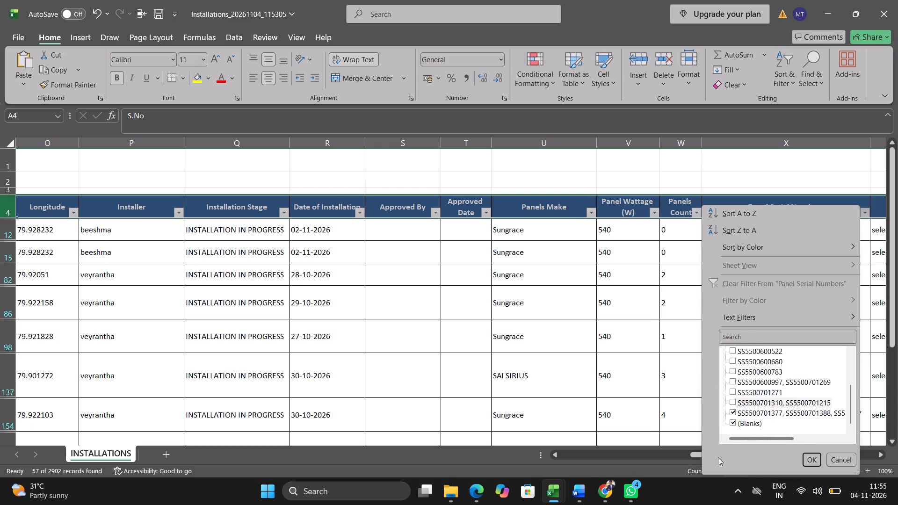
drag(718, 457, 717, 457)
click(807, 460)
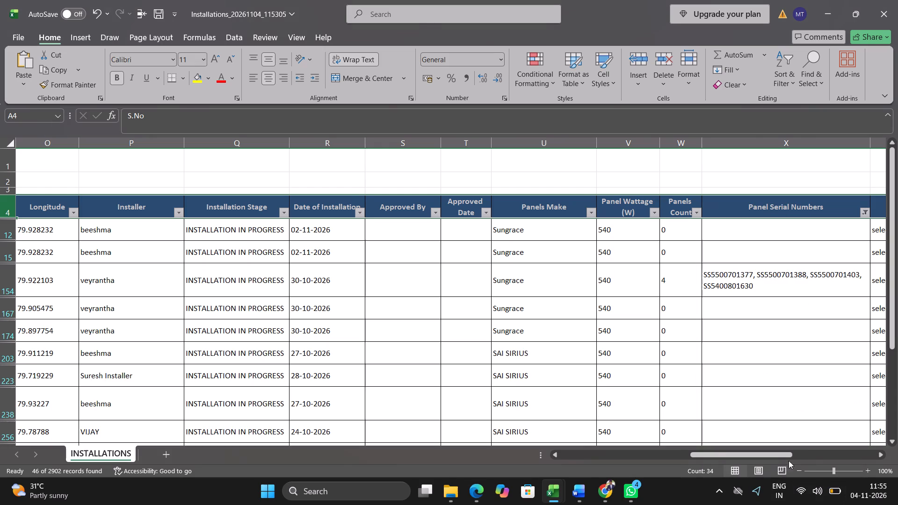
scroll(746, 300, down, 3)
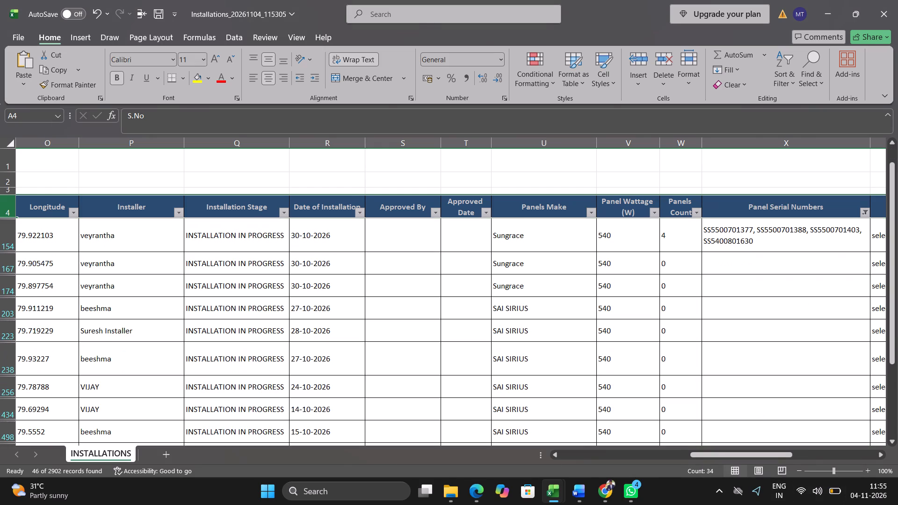
click(863, 215)
scroll(754, 370, down, 5)
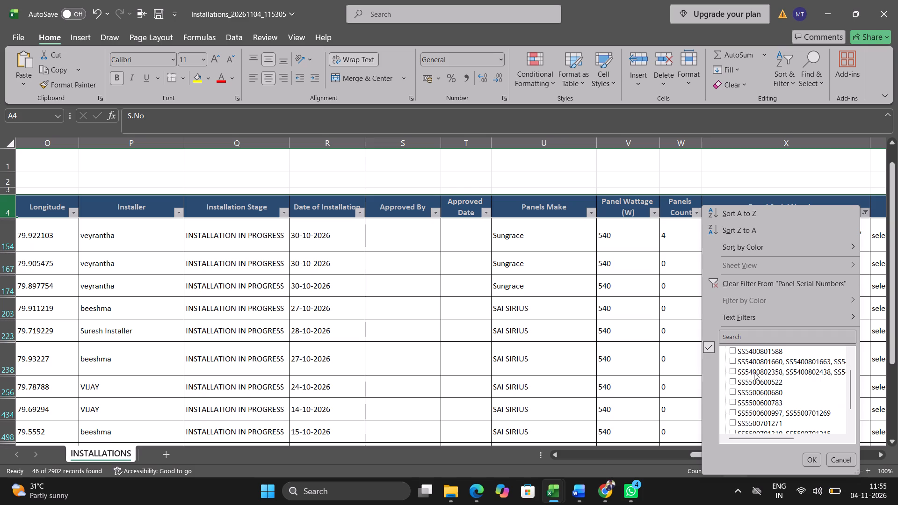
scroll(752, 368, down, 4)
click(743, 423)
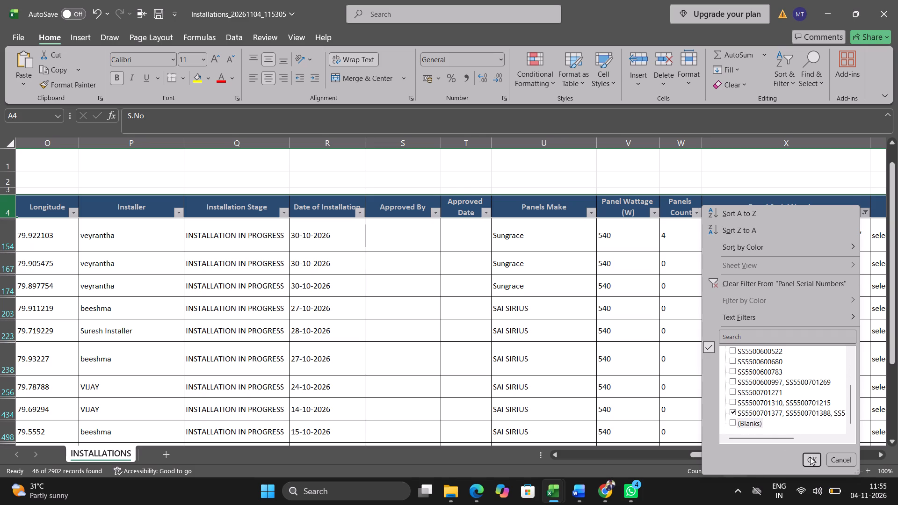
click(811, 458)
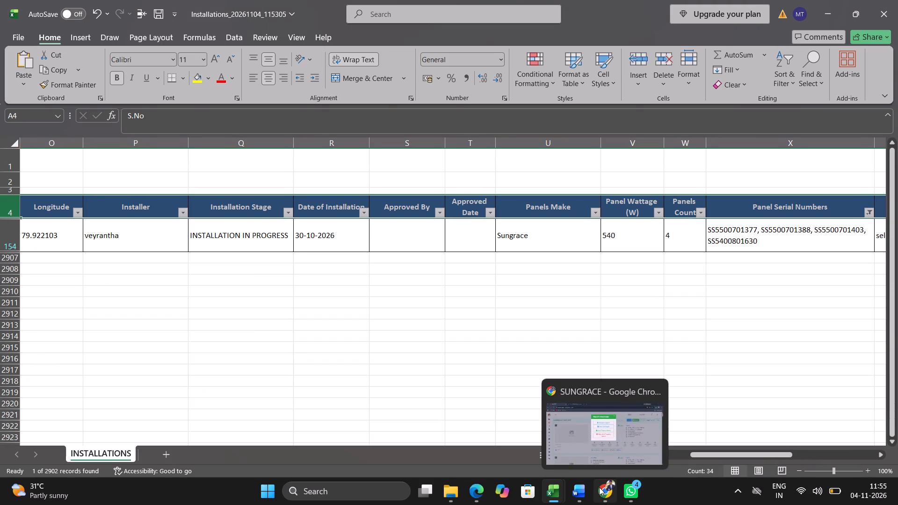
Switch to the Sungrace site in Chrome, reload the installations page and download a fresh Installation Report.
click(594, 421)
click(125, 103)
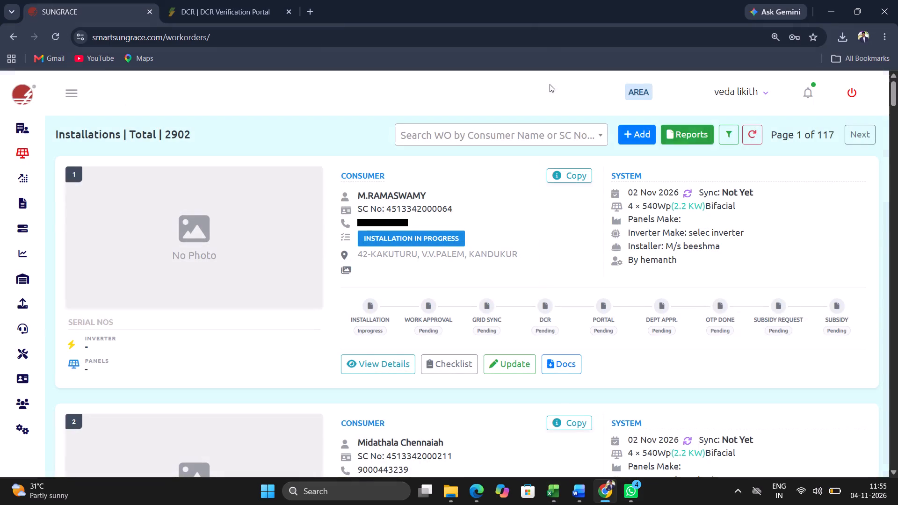
click(51, 34)
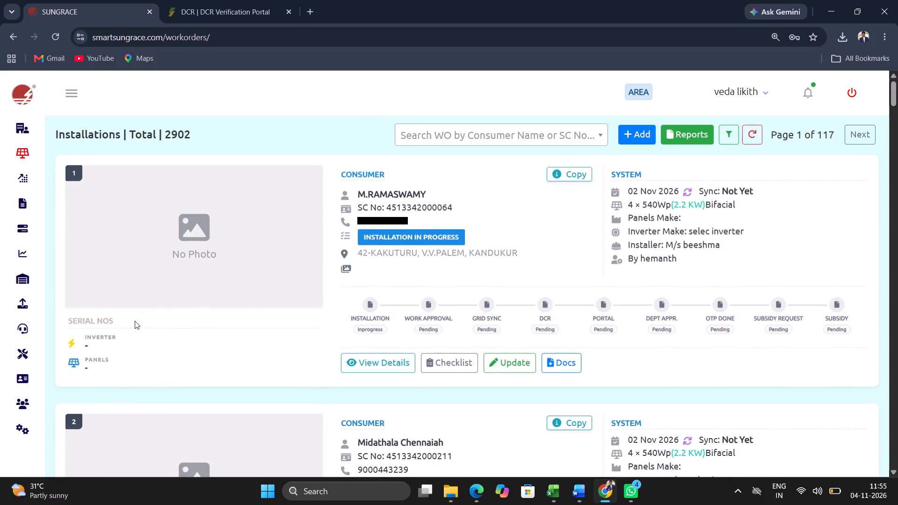
click(695, 137)
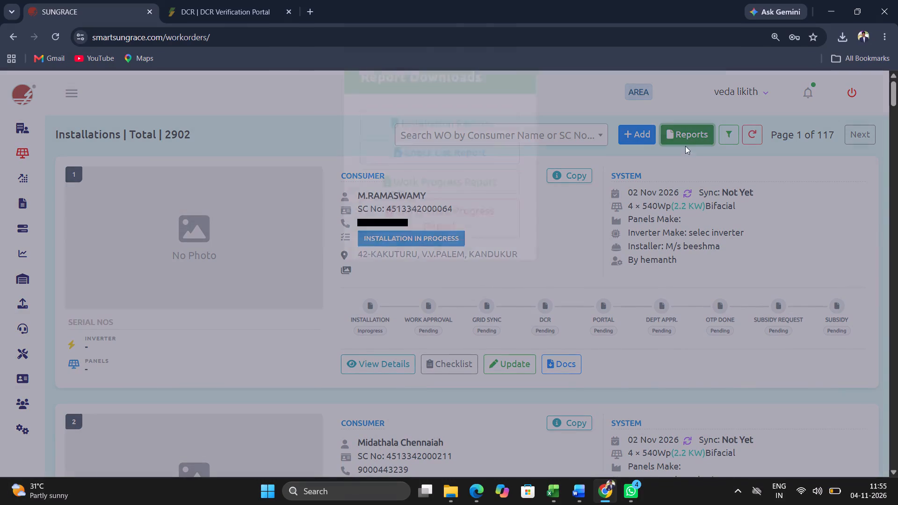
click(480, 150)
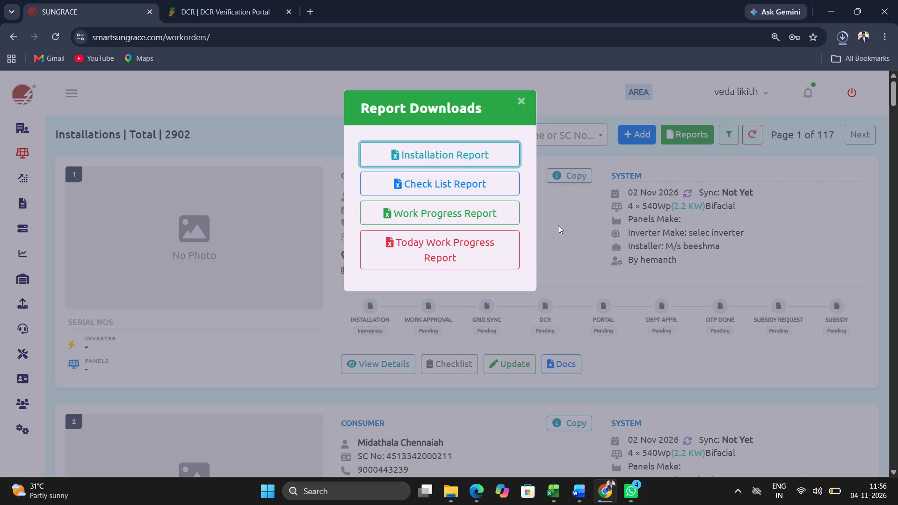
click(839, 30)
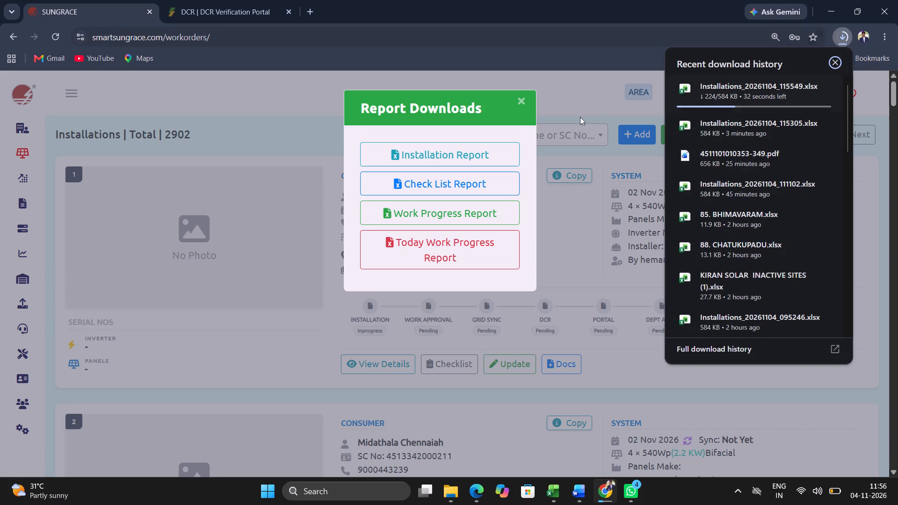
click(559, 124)
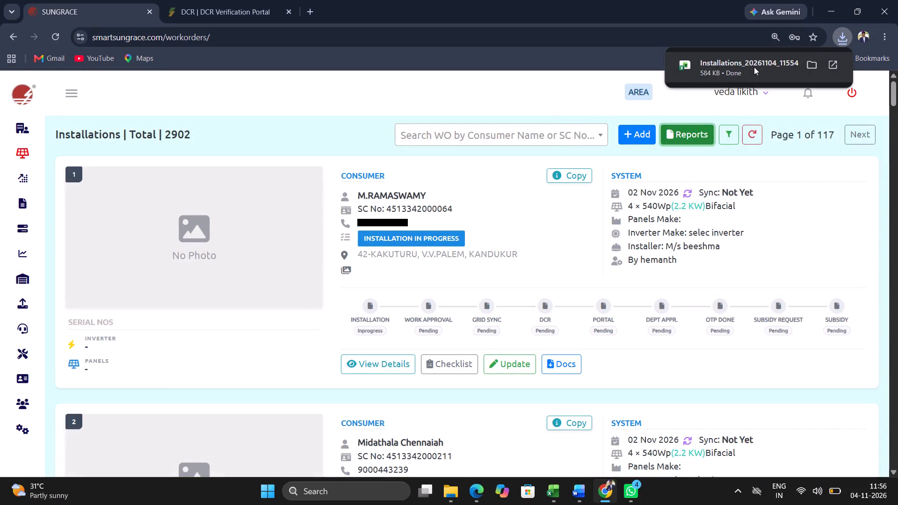
Open the newly downloaded installations workbook in Excel and enable editing.
double_click(754, 67)
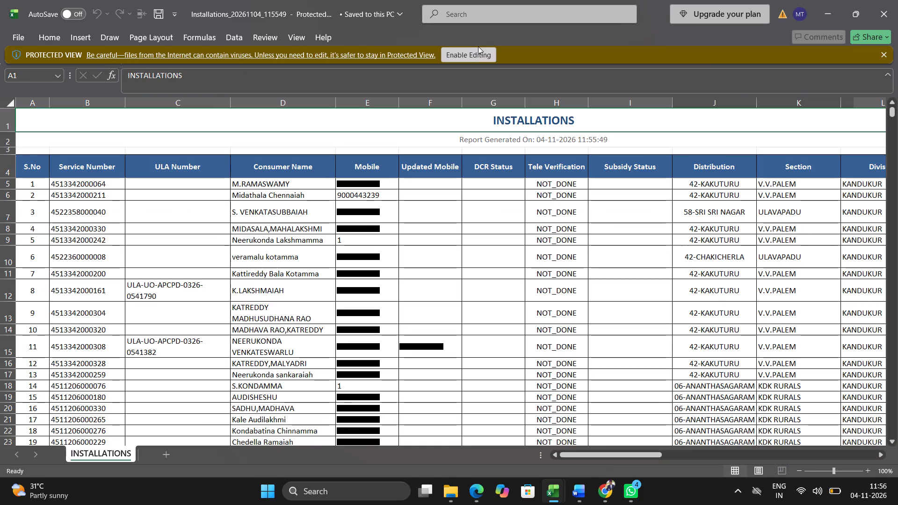
click(476, 53)
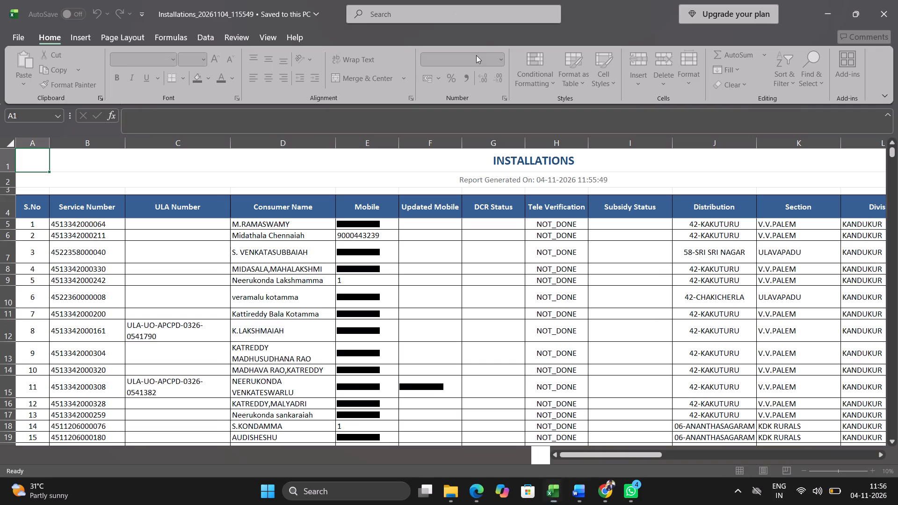
Add filters to the header row 4 of the INSTALLATIONS sheet.
click(5, 213)
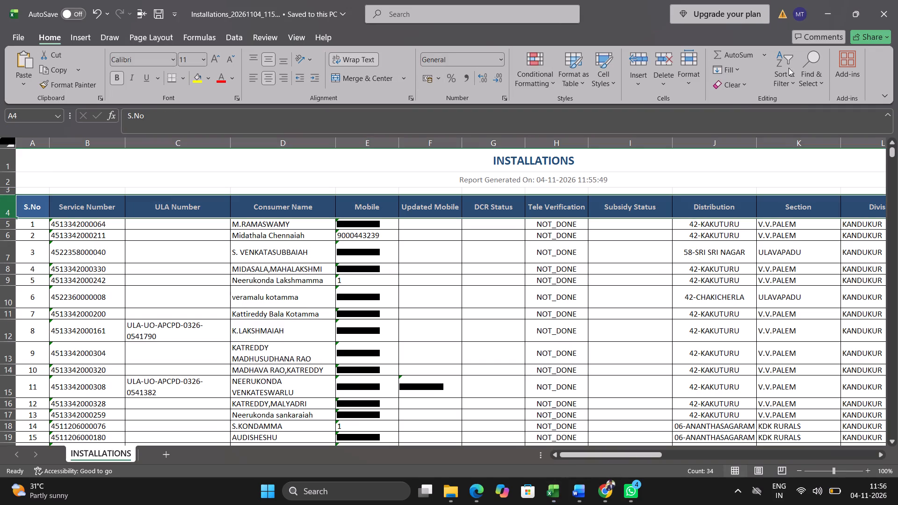
drag(783, 74, 782, 81)
click(784, 157)
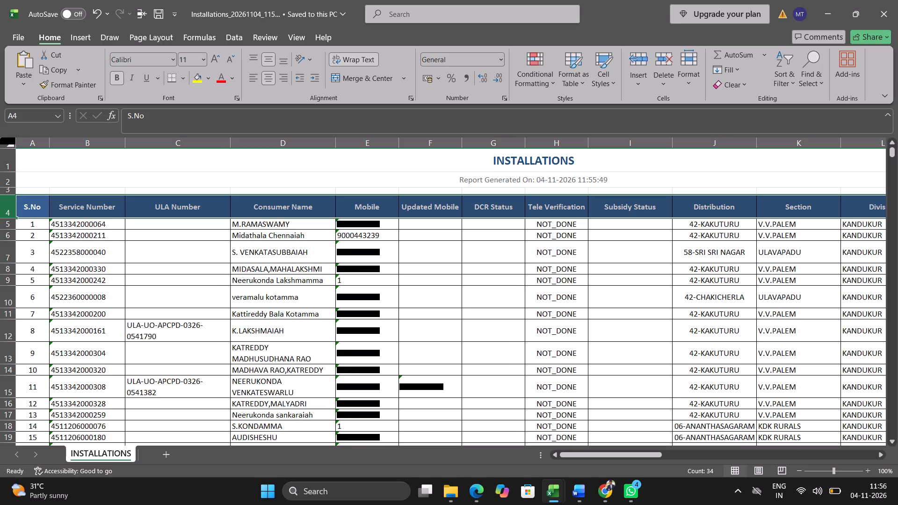
Filter the ULA Number column to exclude blanks.
click(225, 213)
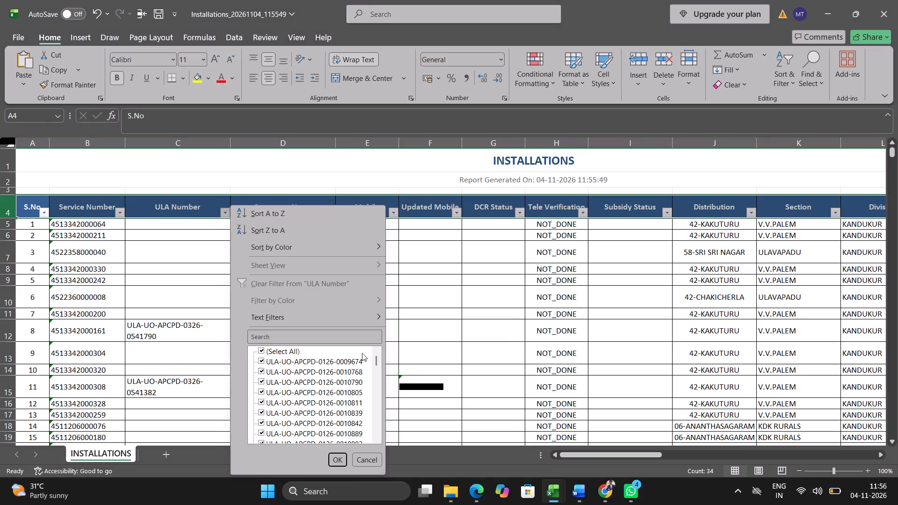
drag(373, 362, 349, 438)
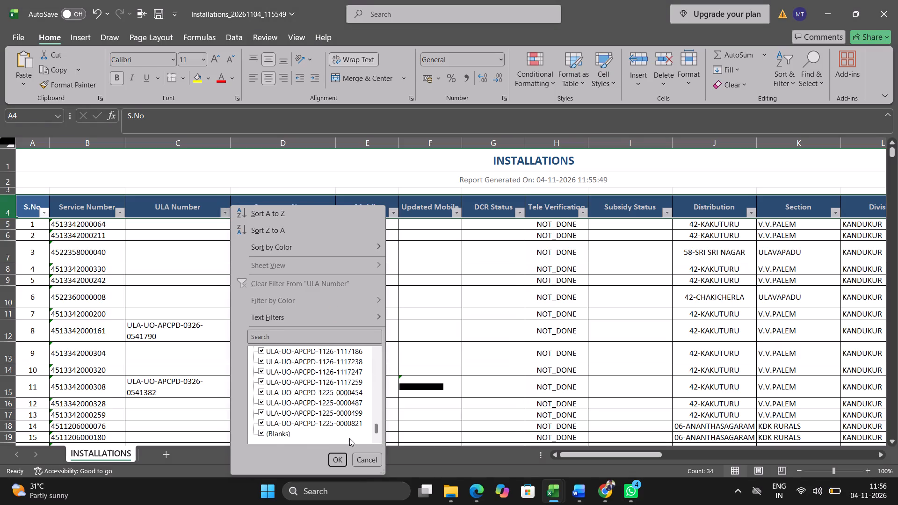
drag(349, 438, 350, 445)
click(260, 433)
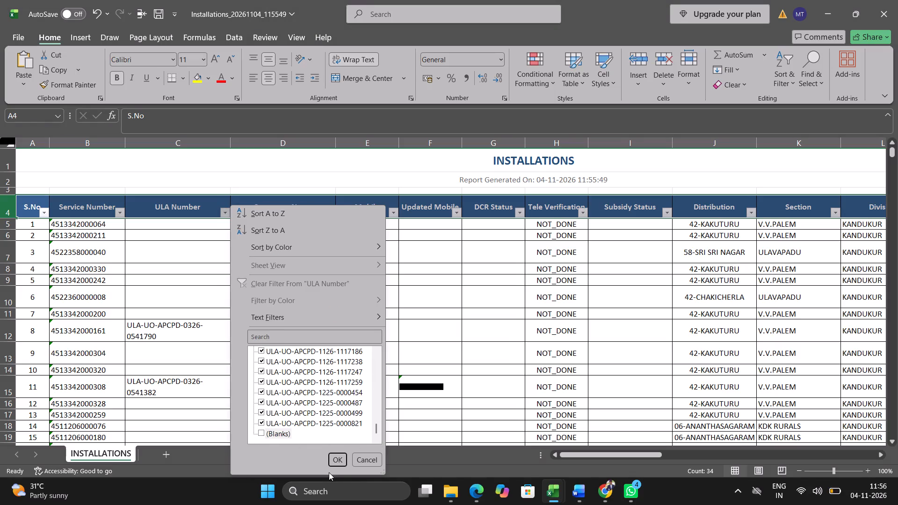
click(338, 466)
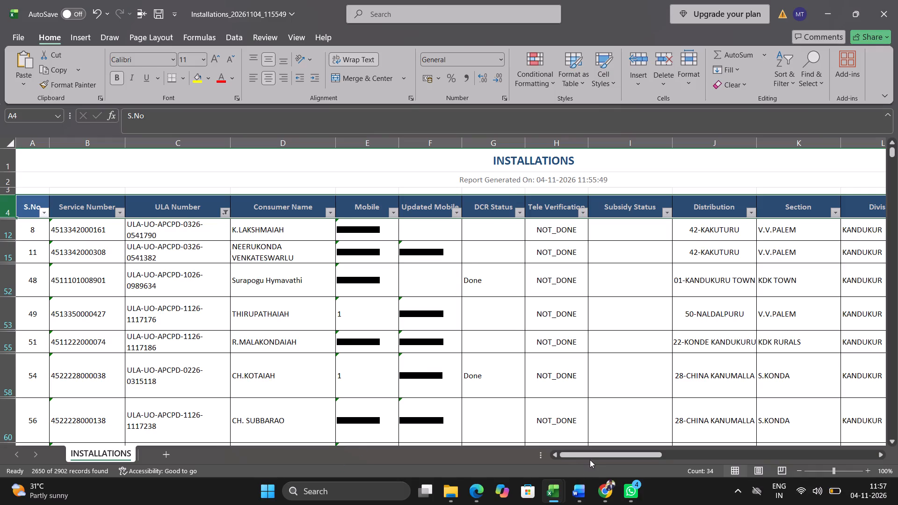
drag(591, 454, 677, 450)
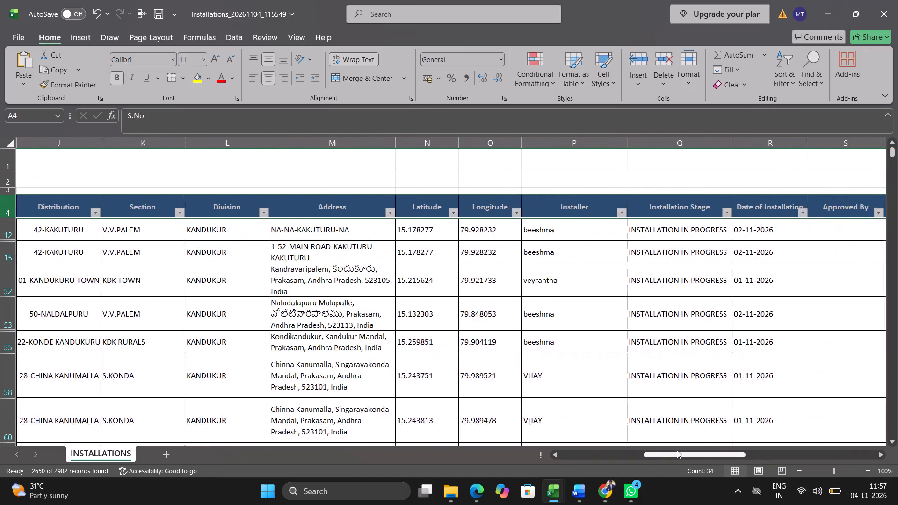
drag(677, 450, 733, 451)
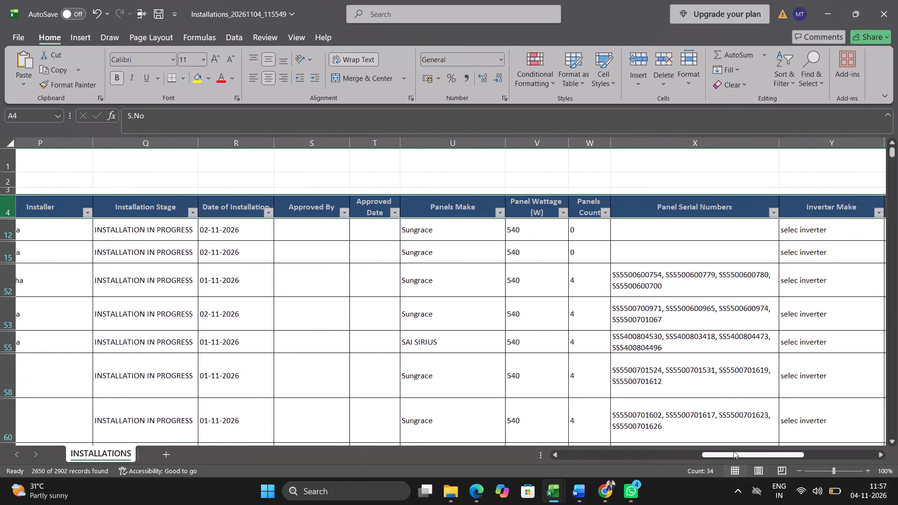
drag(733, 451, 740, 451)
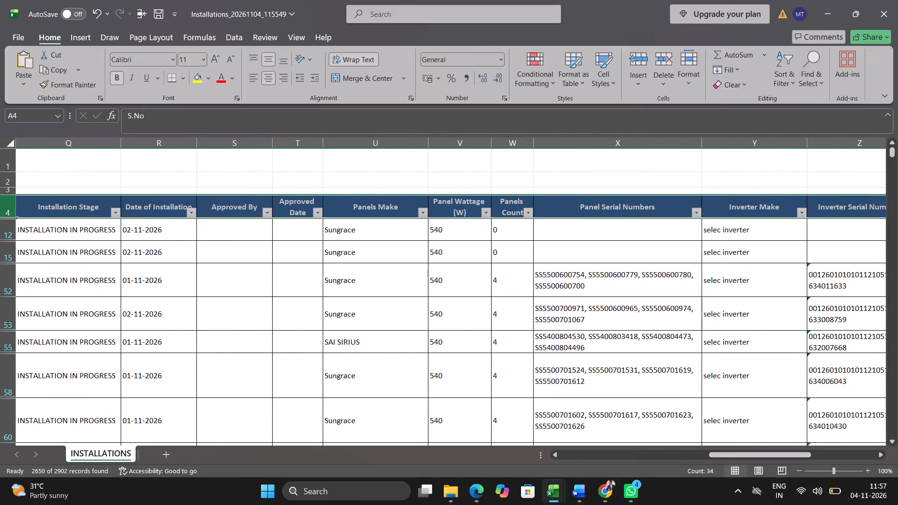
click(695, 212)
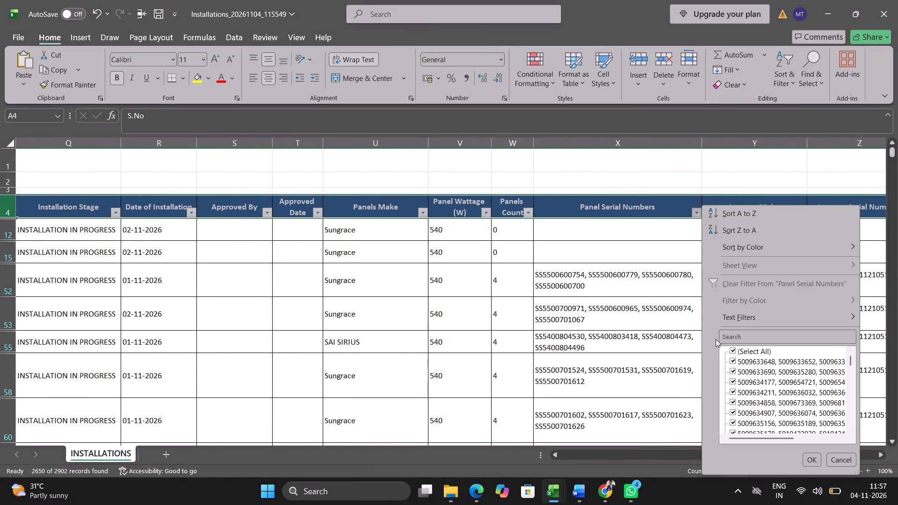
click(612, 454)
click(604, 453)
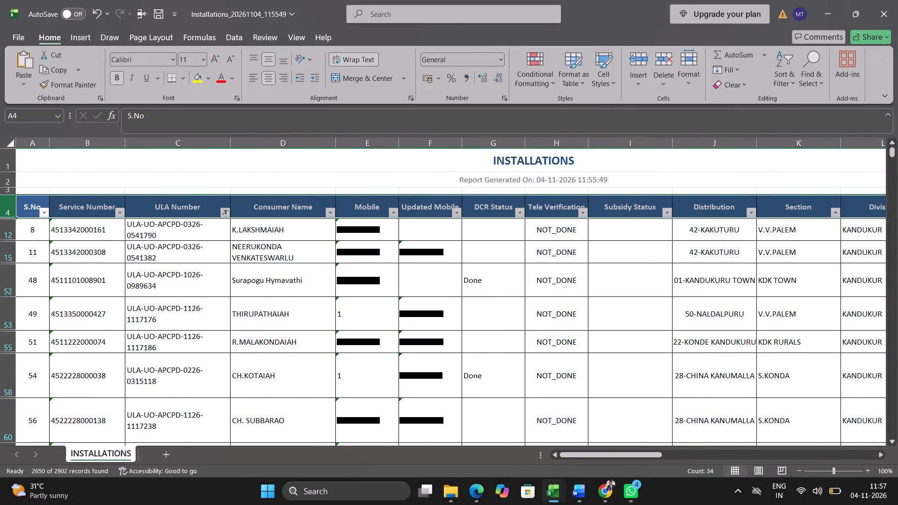
Filter the DCR Status column to exclude Done, leaving only blanks.
click(518, 212)
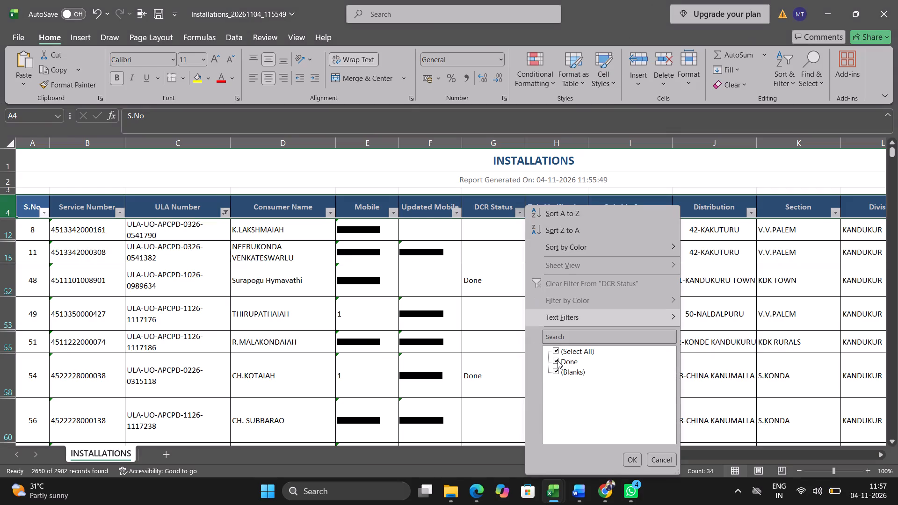
double_click(558, 361)
click(628, 456)
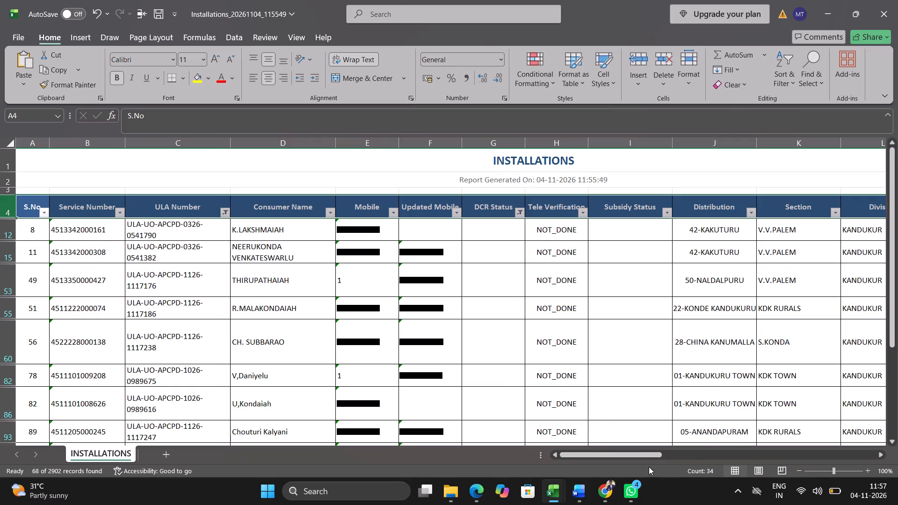
Deselect blanks in the Panel Serial Numbers column filter.
drag(676, 448, 688, 447)
click(689, 458)
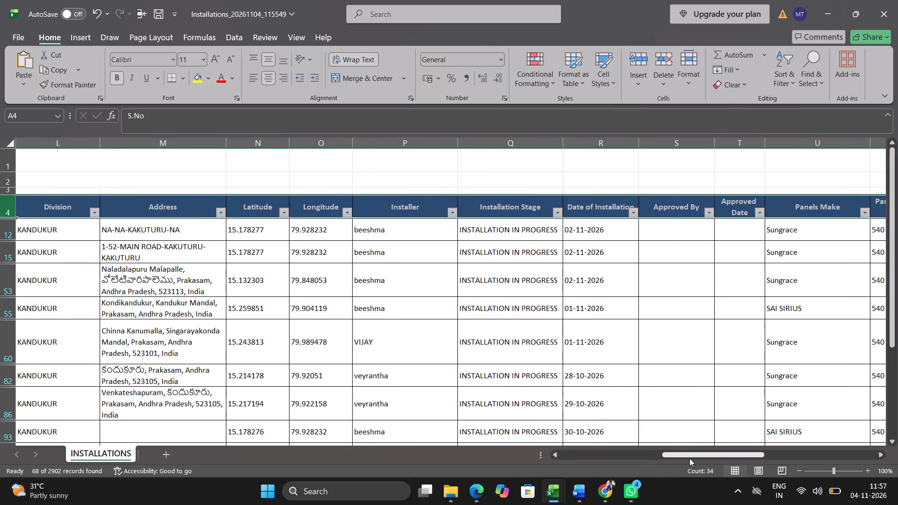
drag(706, 455, 755, 456)
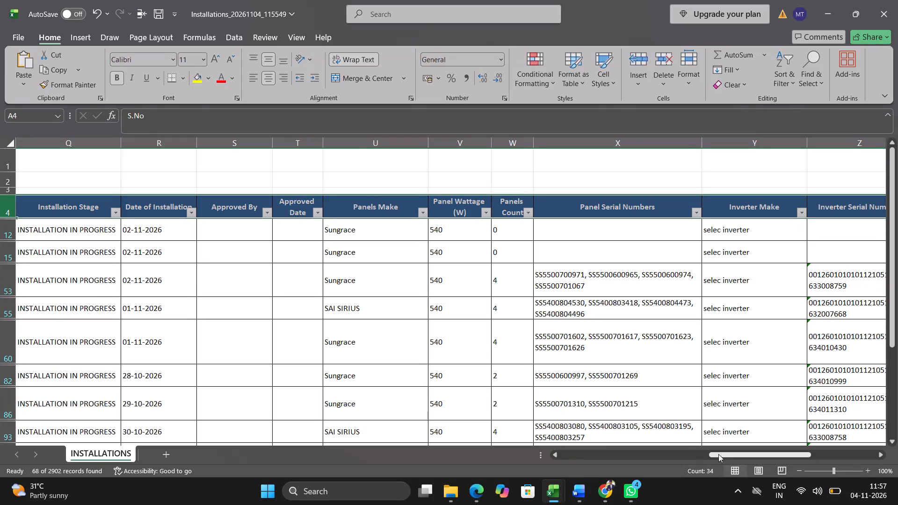
click(696, 212)
scroll(742, 413, down, 2)
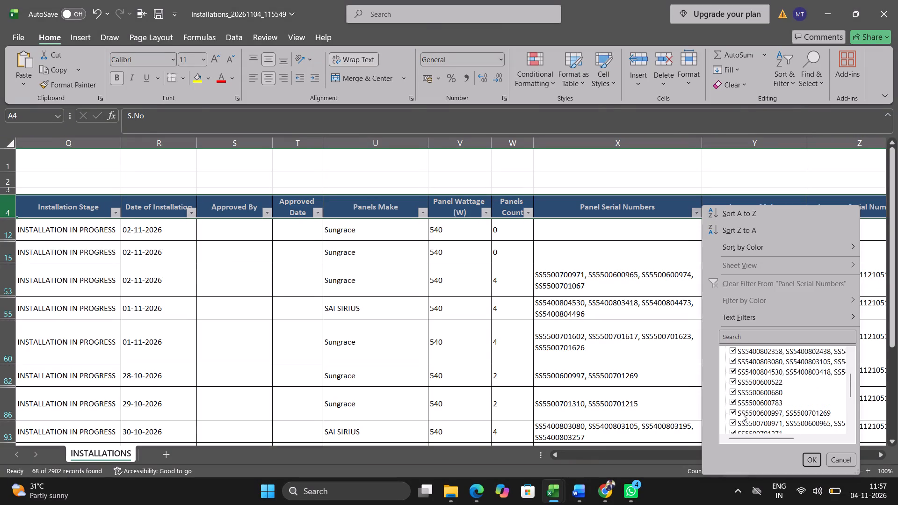
scroll(742, 413, down, 11)
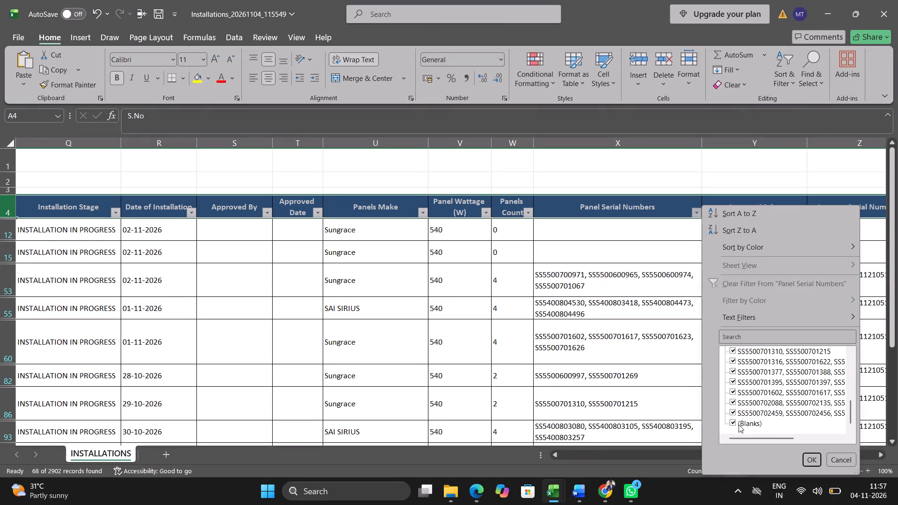
click(739, 423)
drag(764, 436, 830, 426)
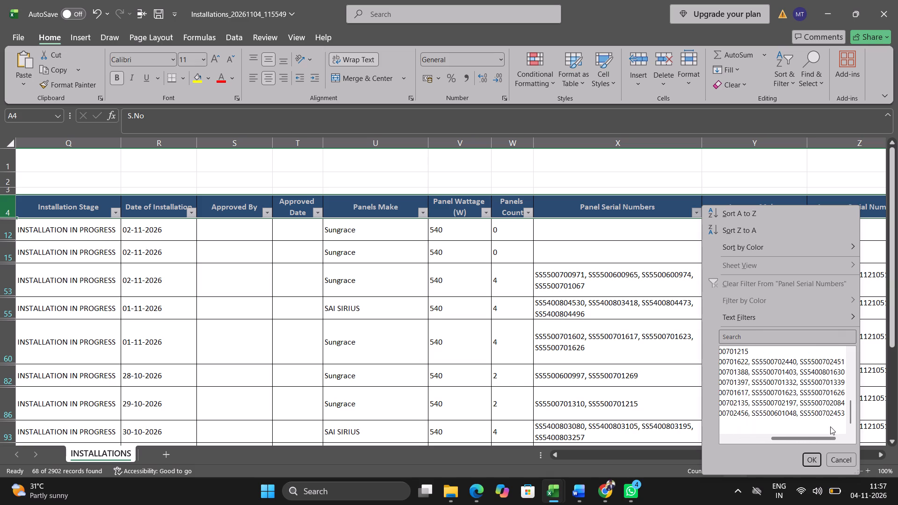
drag(830, 426, 772, 439)
scroll(756, 428, up, 1)
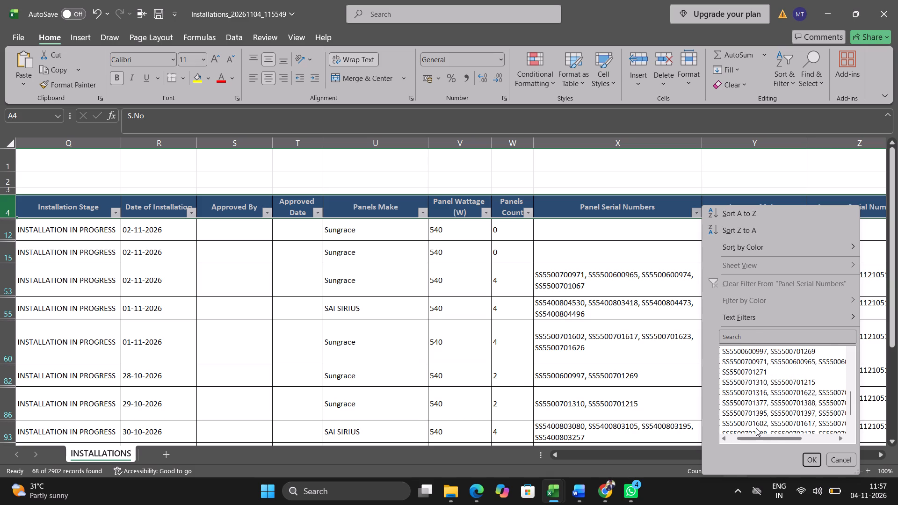
scroll(756, 428, up, 1)
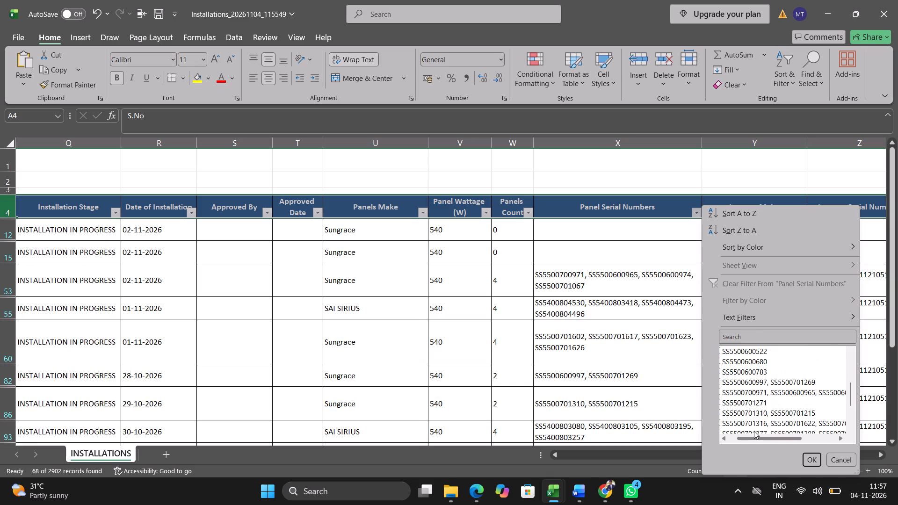
click(737, 412)
drag(751, 438, 732, 441)
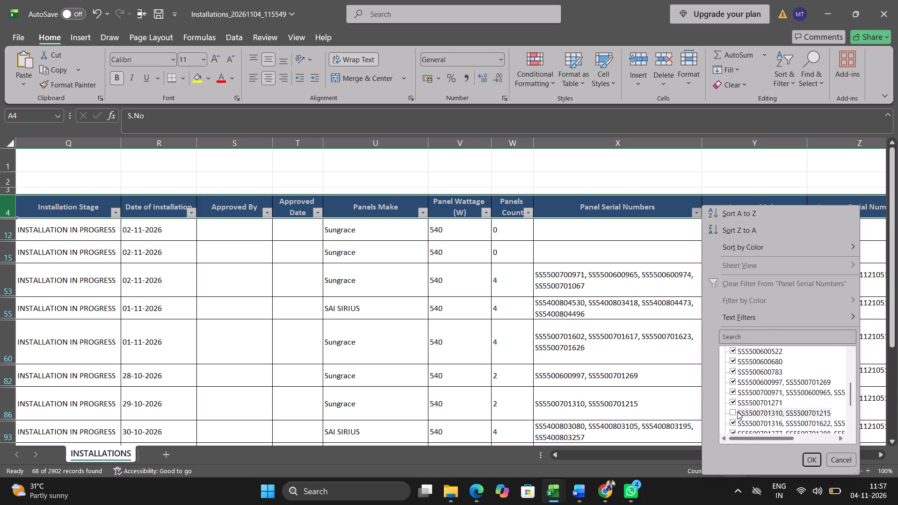
double_click(736, 403)
drag(735, 434, 763, 437)
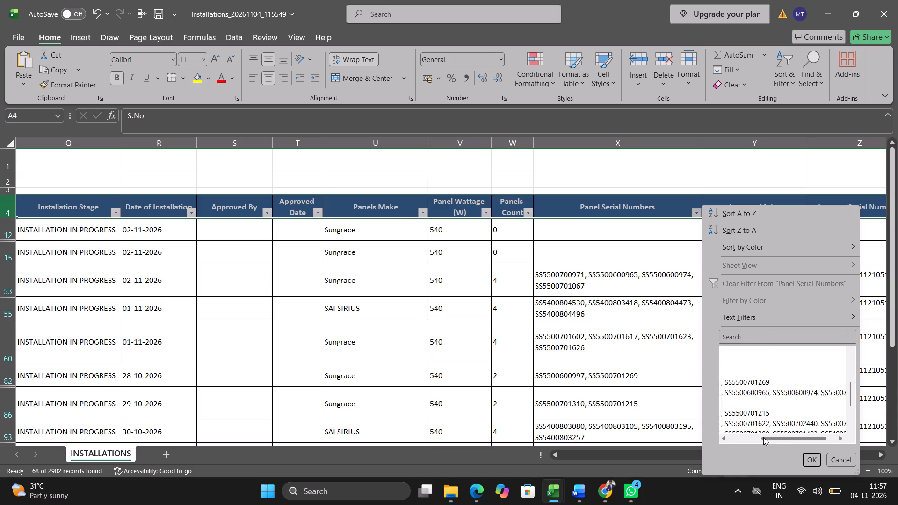
drag(763, 437, 738, 441)
click(744, 382)
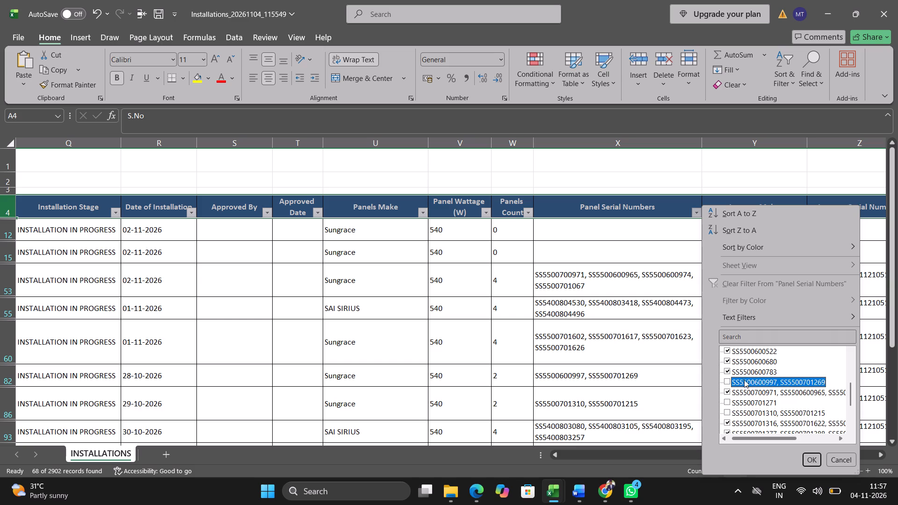
click(746, 375)
click(748, 358)
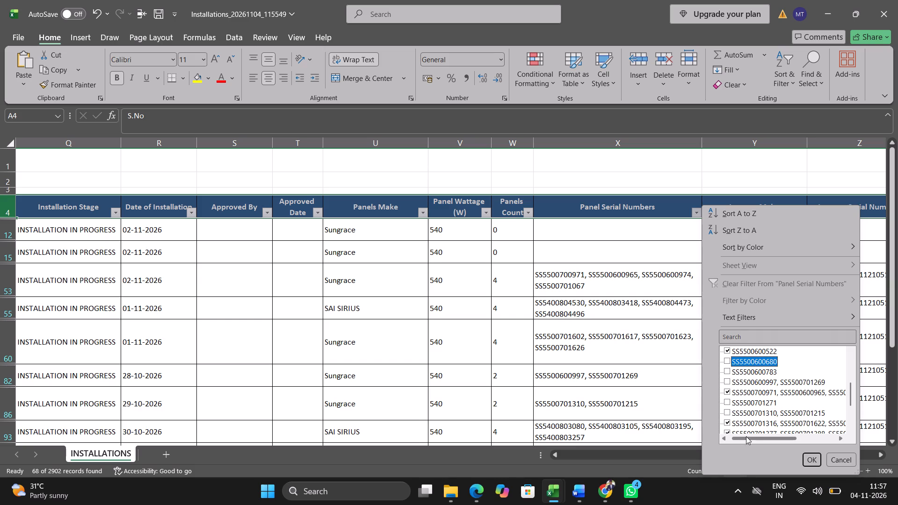
scroll(753, 406, up, 1)
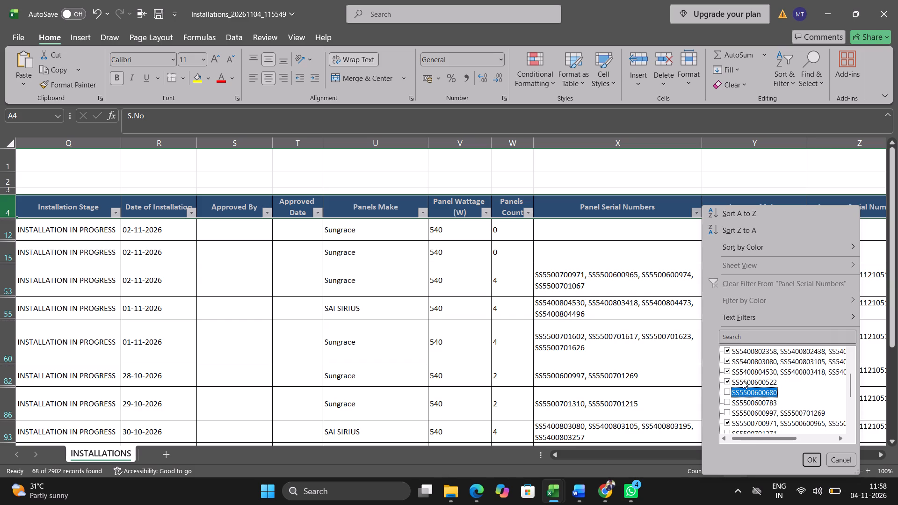
click(743, 381)
scroll(744, 380, up, 2)
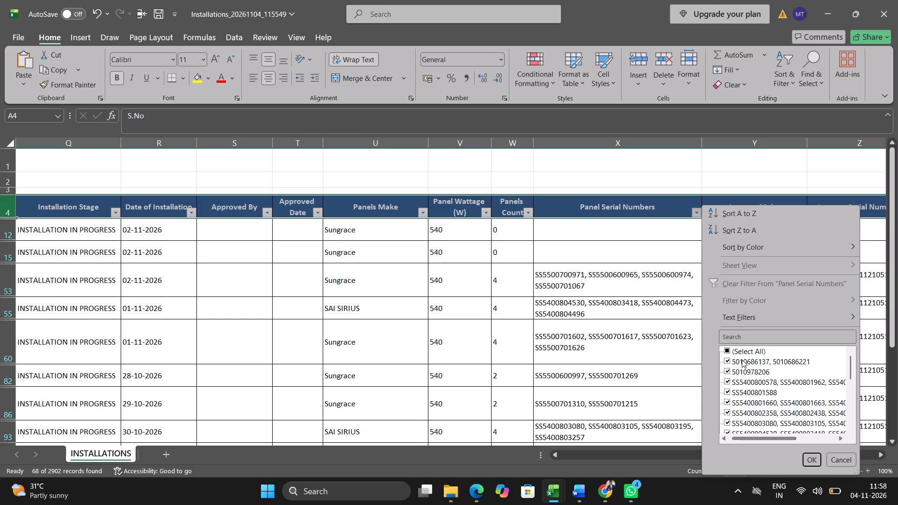
click(742, 361)
click(743, 369)
drag(768, 437, 763, 439)
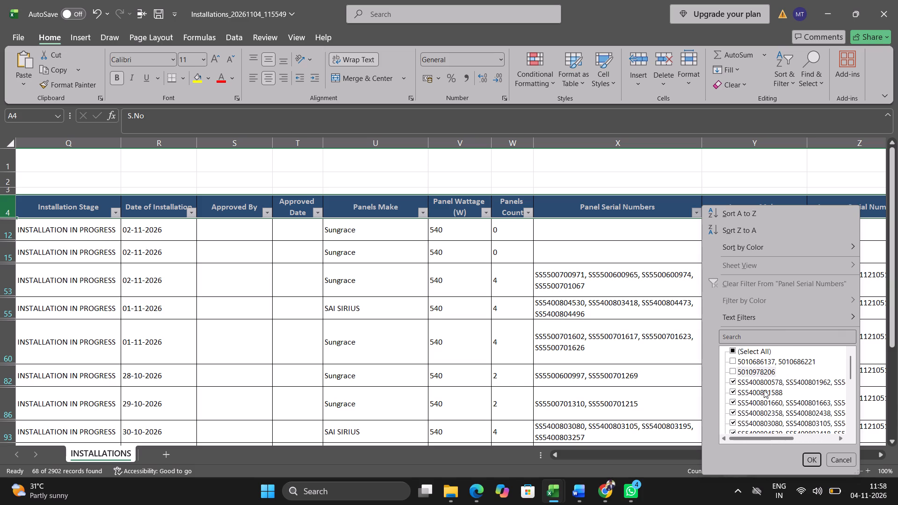
double_click(764, 390)
double_click(764, 396)
click(763, 413)
click(762, 418)
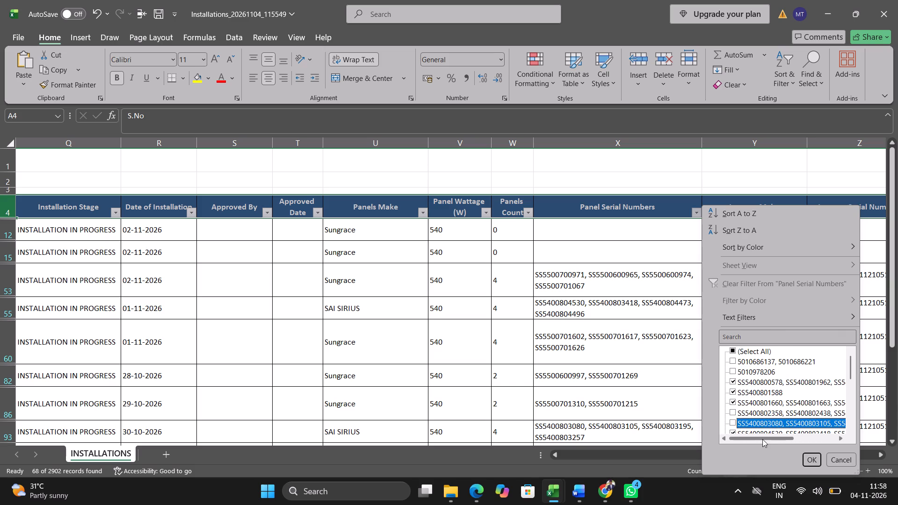
drag(762, 439, 820, 433)
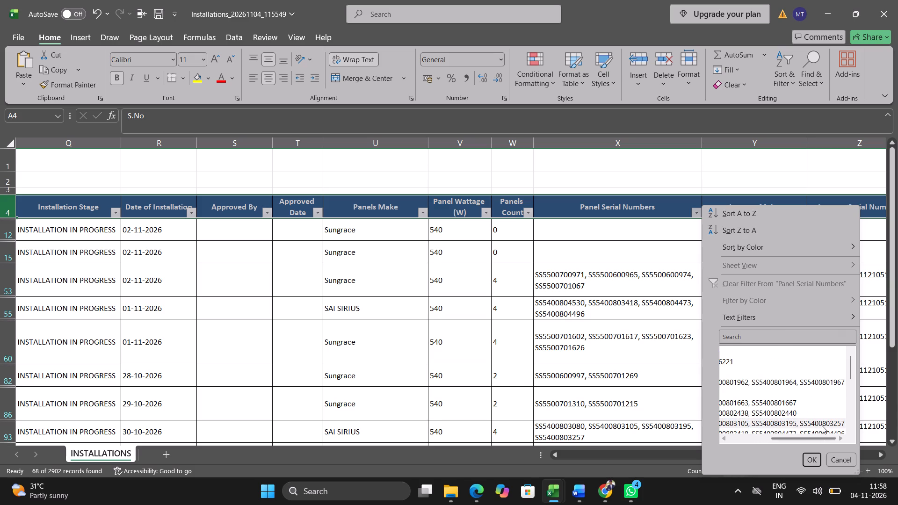
click(822, 423)
scroll(803, 394, down, 2)
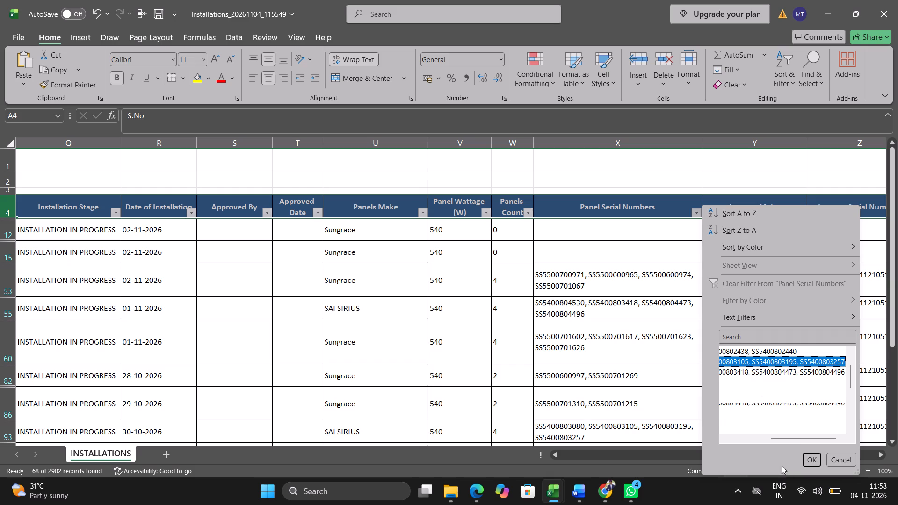
drag(800, 439, 758, 447)
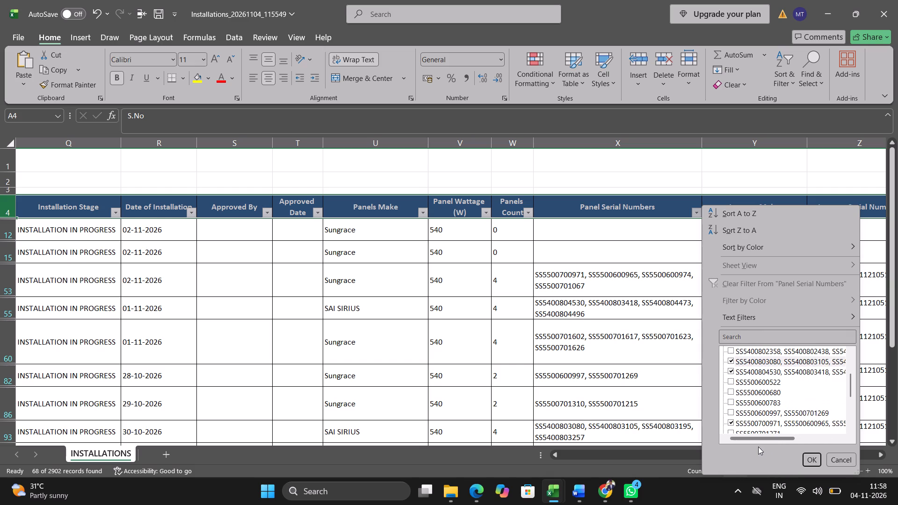
drag(758, 447, 758, 447)
click(808, 454)
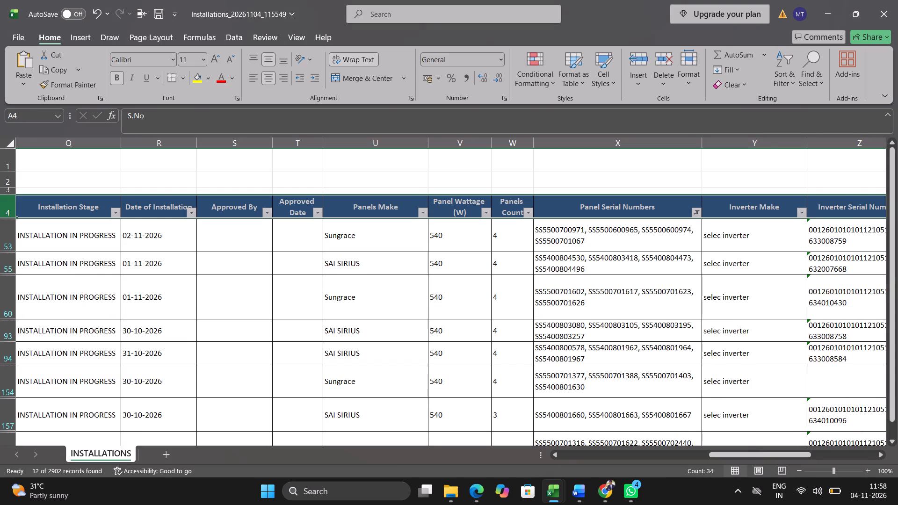
scroll(592, 313, down, 2)
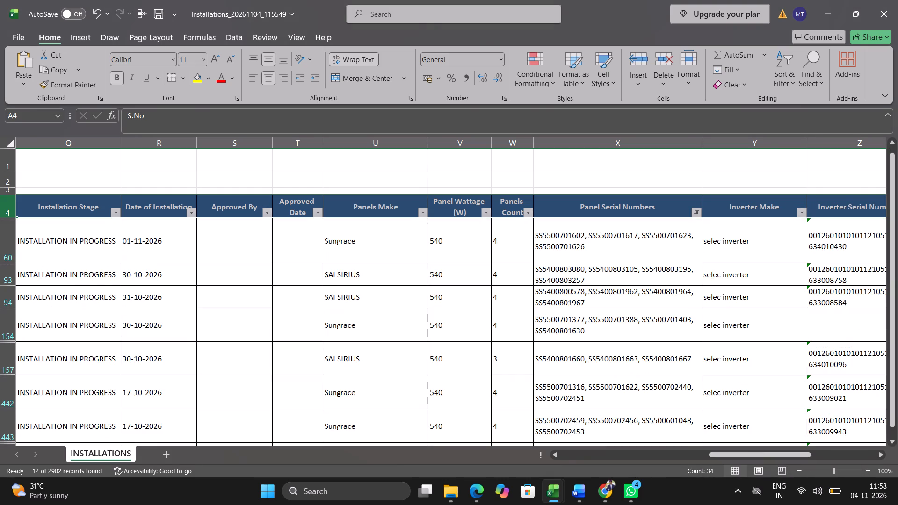
scroll(601, 304, down, 2)
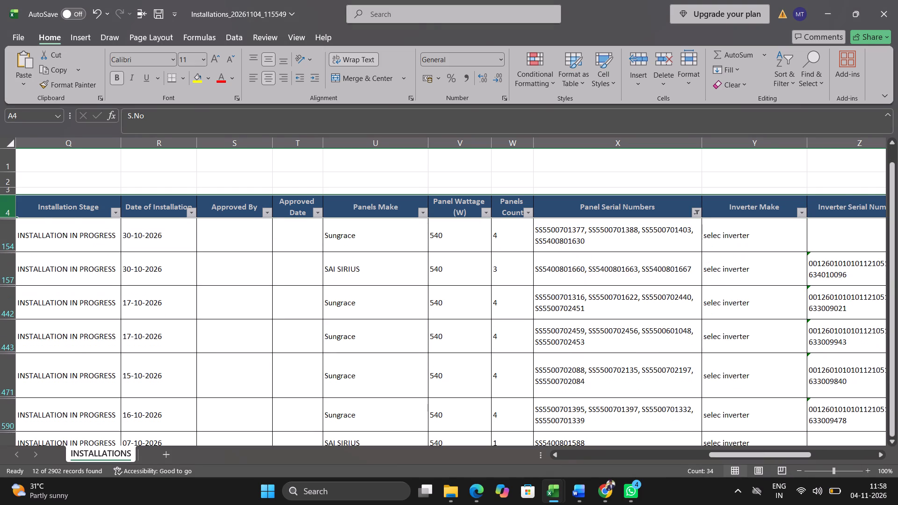
scroll(601, 304, down, 2)
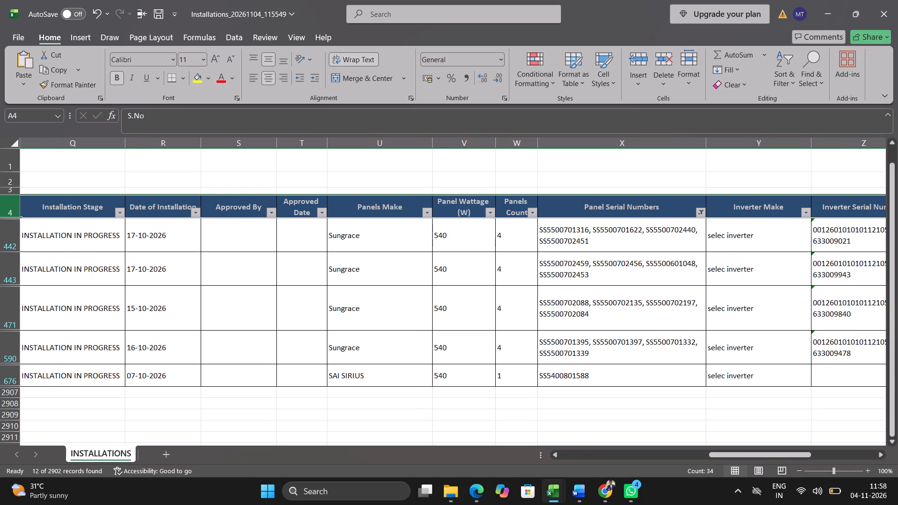
click(701, 211)
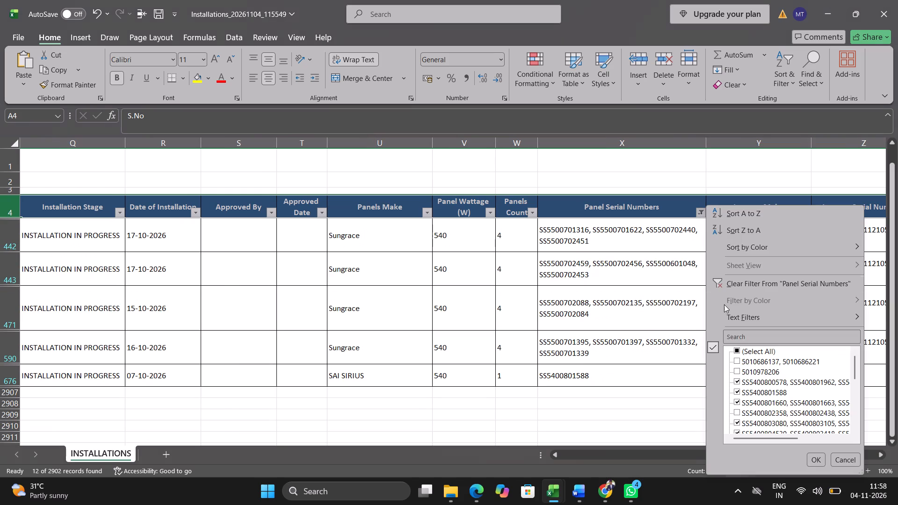
scroll(792, 377, down, 5)
scroll(746, 367, down, 5)
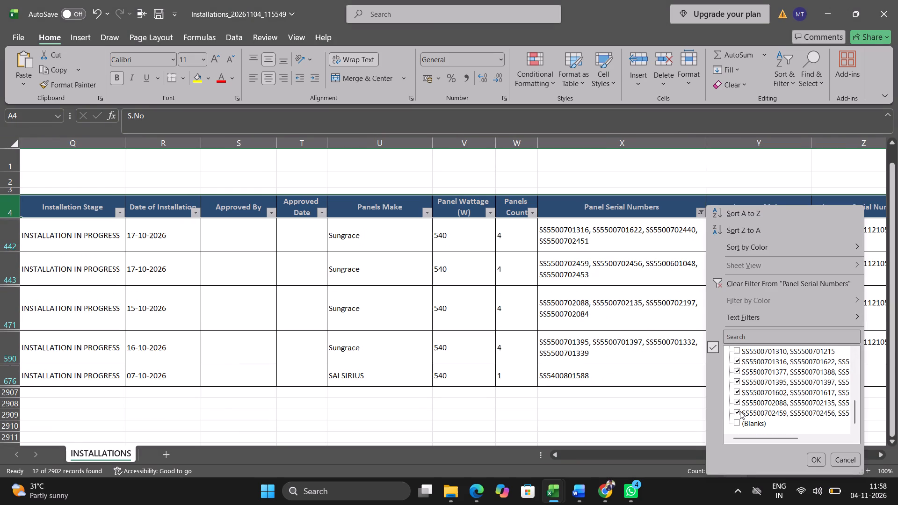
drag(742, 438, 856, 432)
scroll(784, 396, up, 1)
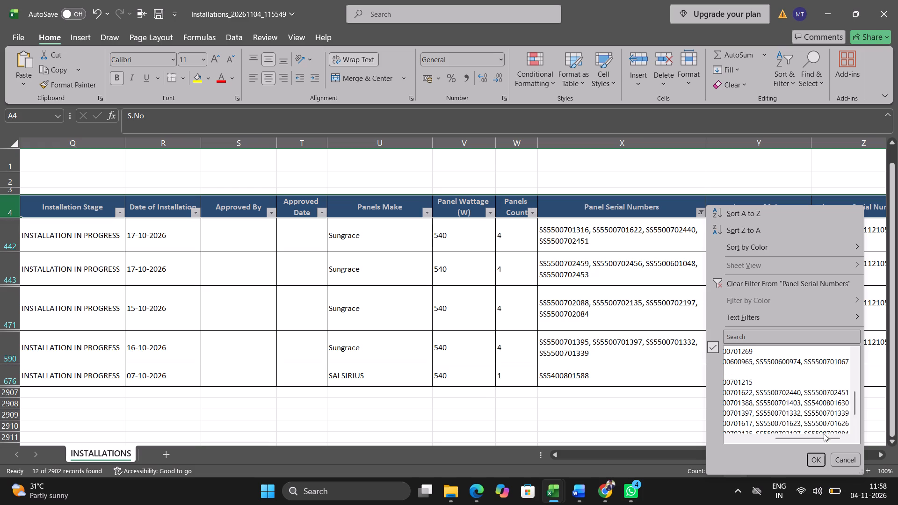
drag(823, 441, 756, 447)
click(756, 447)
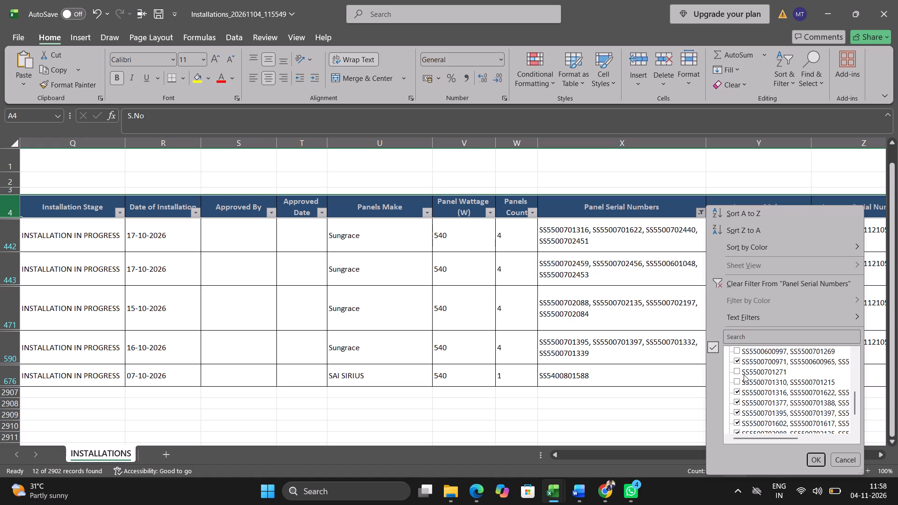
scroll(744, 375, up, 3)
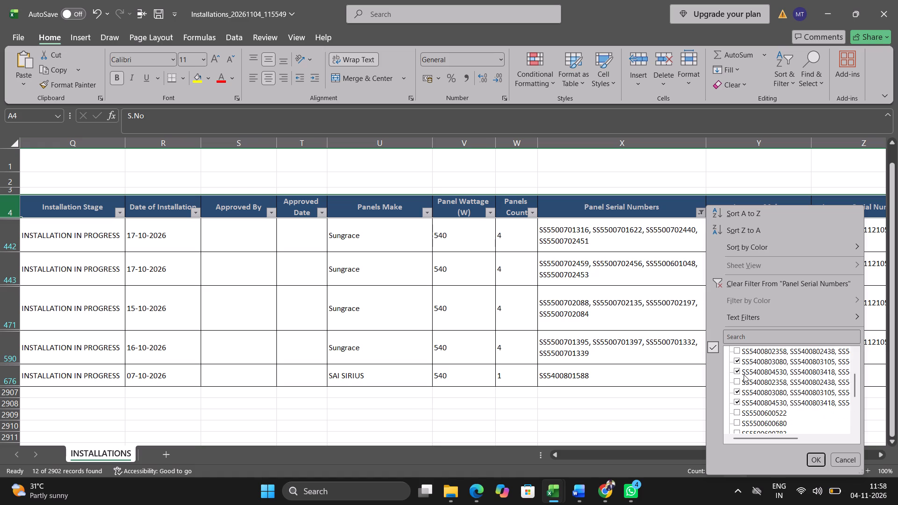
scroll(816, 391, up, 6)
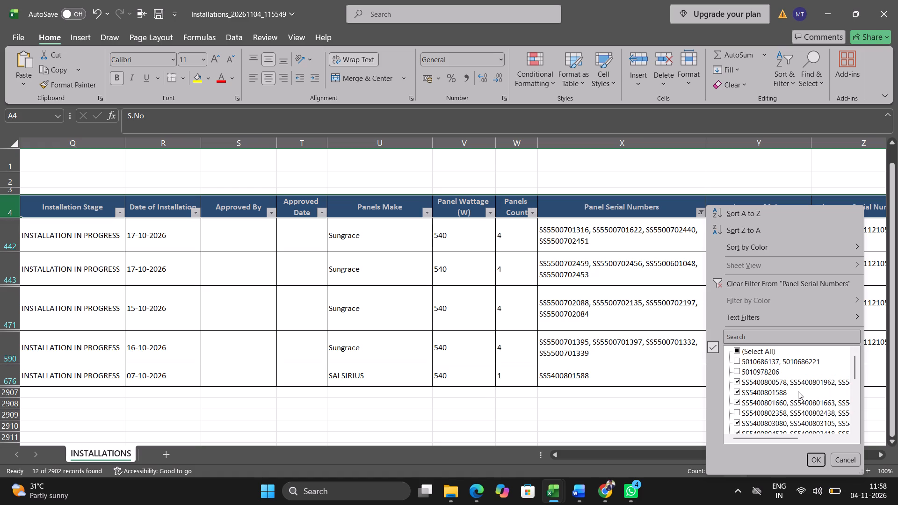
click(765, 393)
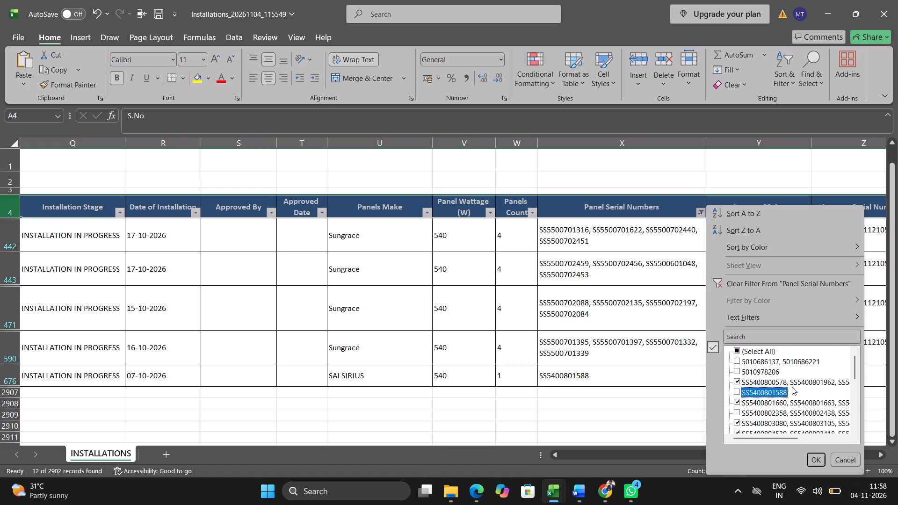
scroll(803, 386, down, 1)
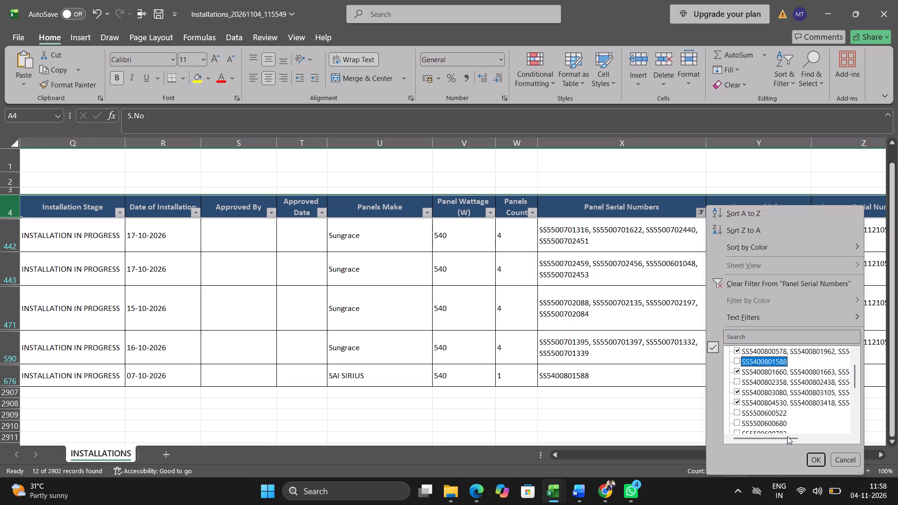
drag(787, 441, 821, 444)
drag(813, 441, 786, 442)
click(759, 371)
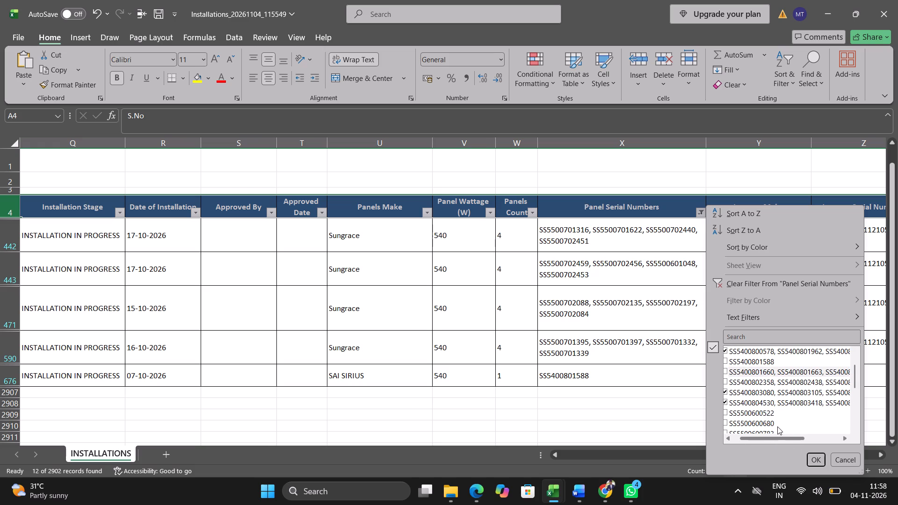
scroll(779, 426, down, 1)
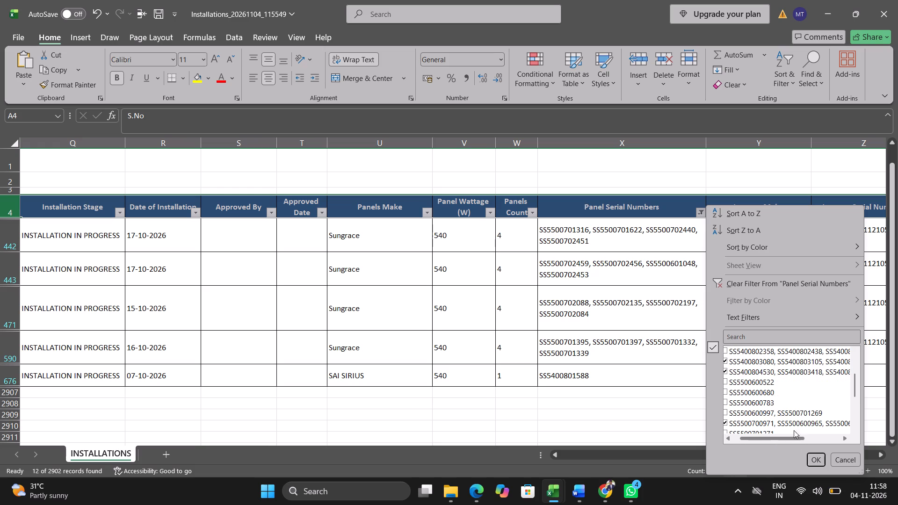
click(814, 462)
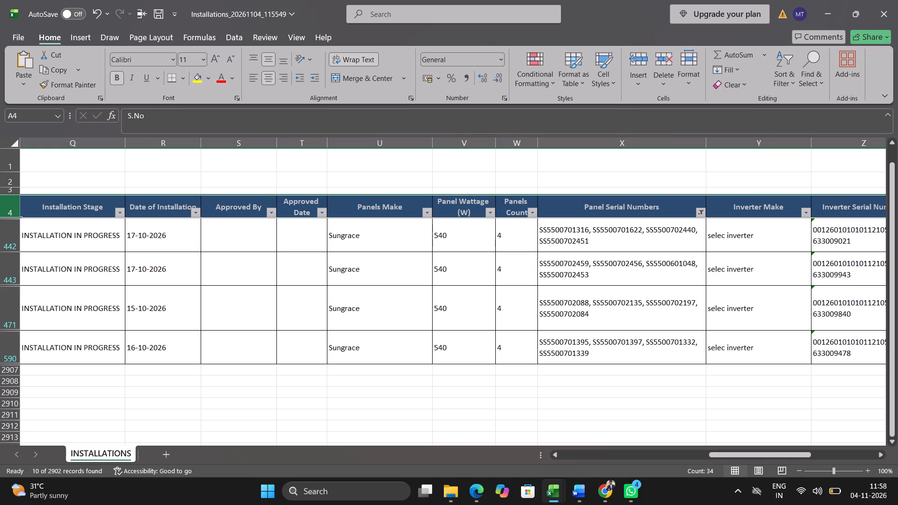
Copy the service number of the first filtered installation, in row 53 of the Service Number column.
scroll(597, 372, up, 5)
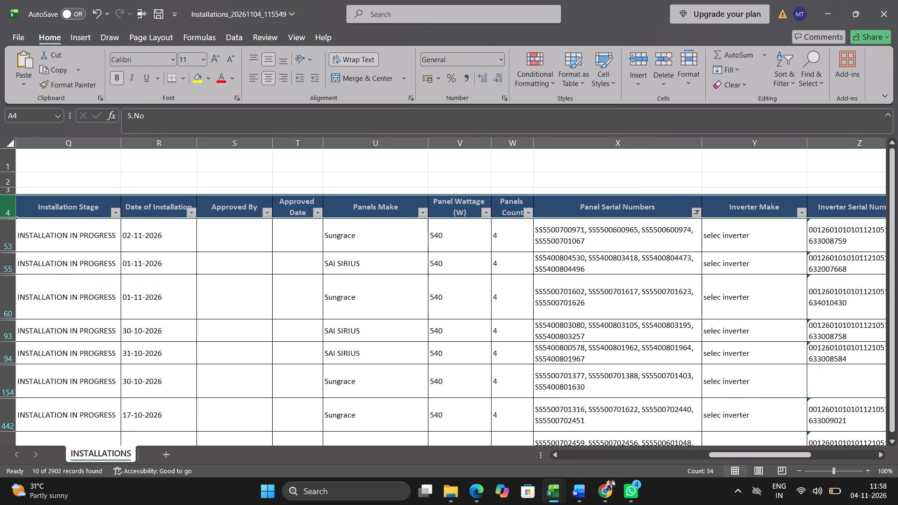
scroll(597, 372, up, 4)
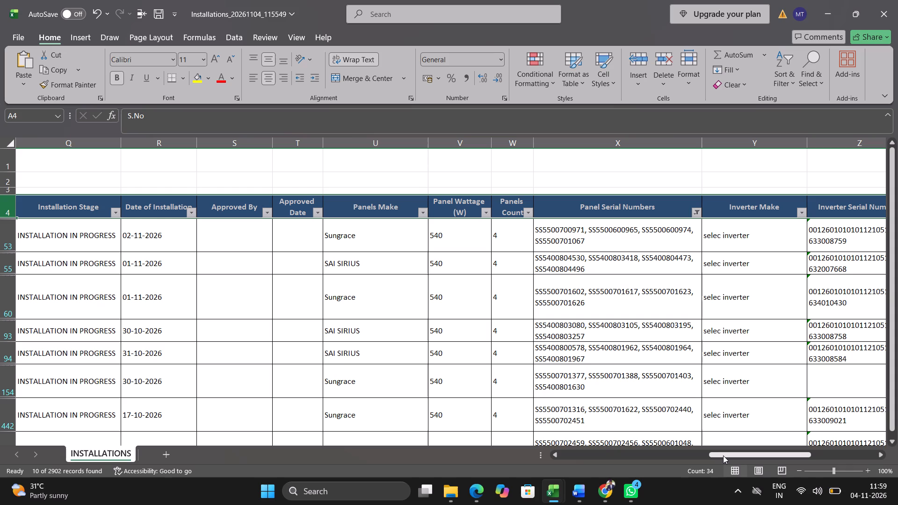
drag(723, 455, 751, 459)
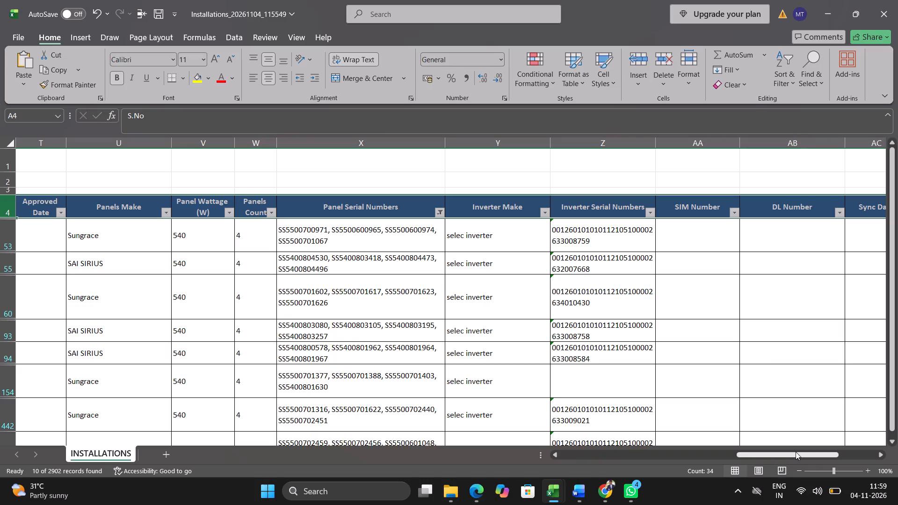
drag(767, 453, 364, 418)
click(92, 211)
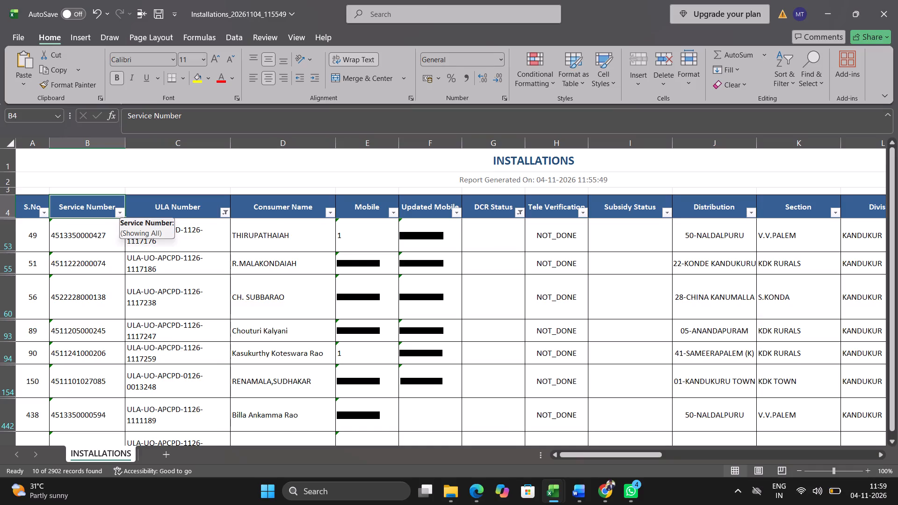
key(Down)
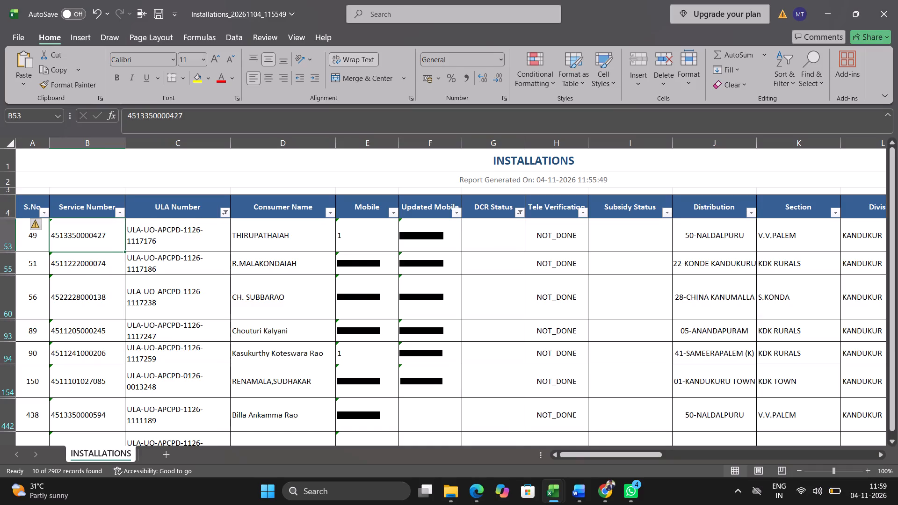
key(ctrl+c)
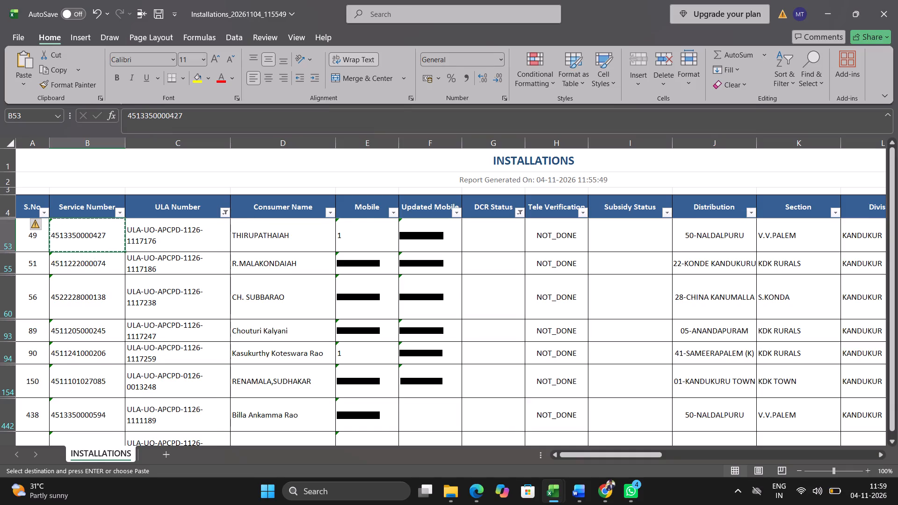
Switch to the Sungrace Installations page in Chrome and search the work orders for the copied service number.
click(606, 454)
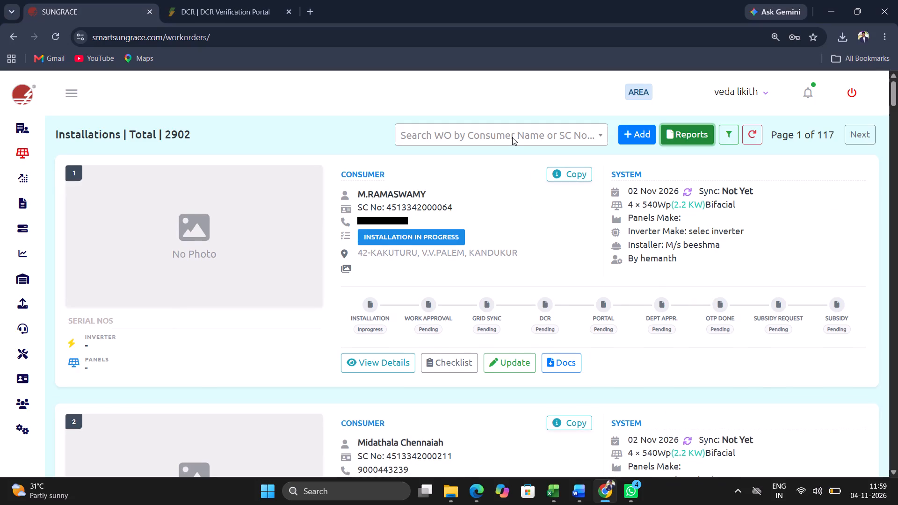
click(499, 122)
click(497, 127)
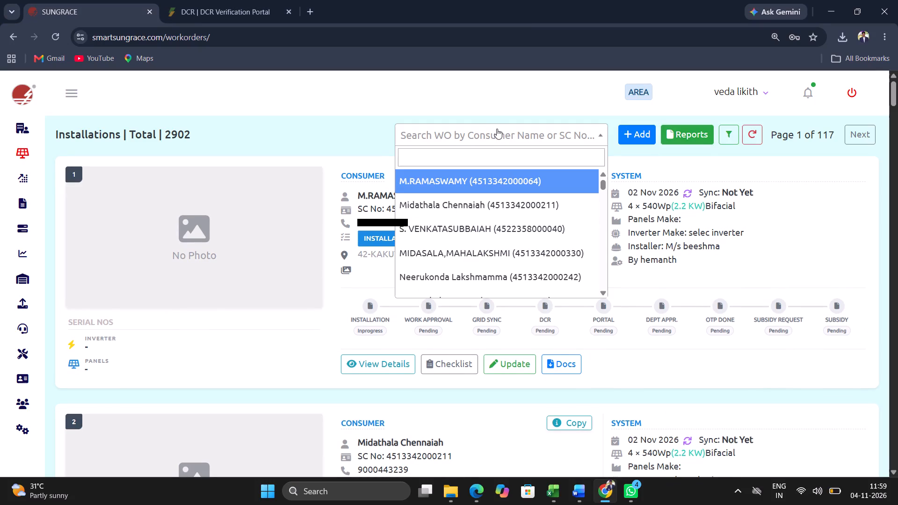
key(ctrl+v)
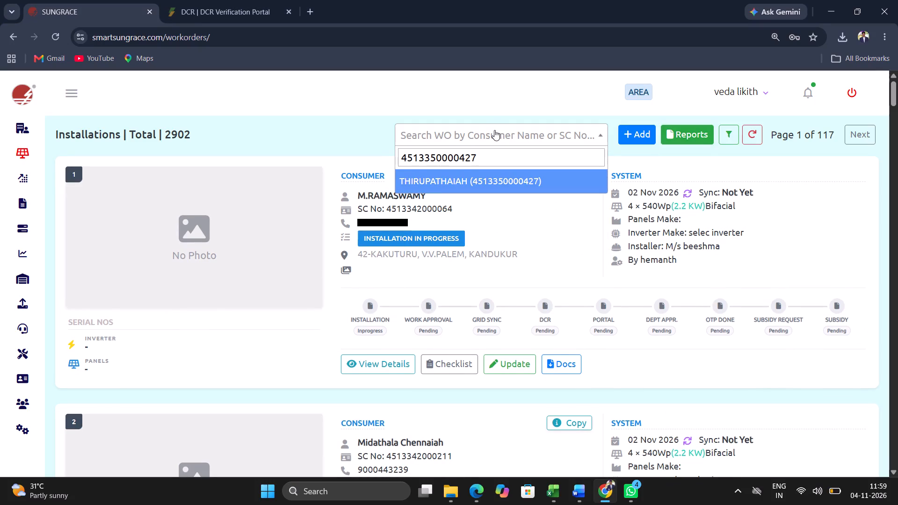
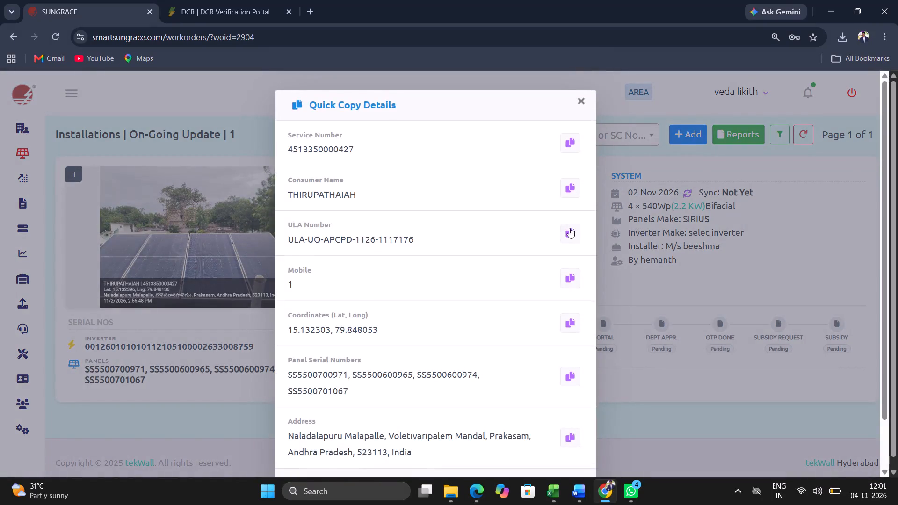
Copy the work order's ULA number and enter it as Consumer Application Number in a new B2C consumer issue on the DCR Verification Portal.
ctrl+drag(569, 230, 562, 235)
ctrl+click(219, 0)
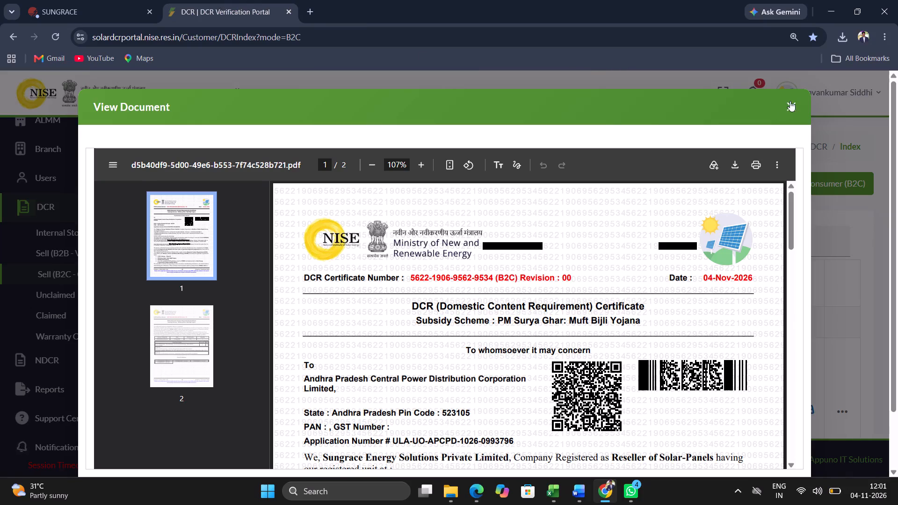
ctrl+click(795, 102)
ctrl+click(773, 188)
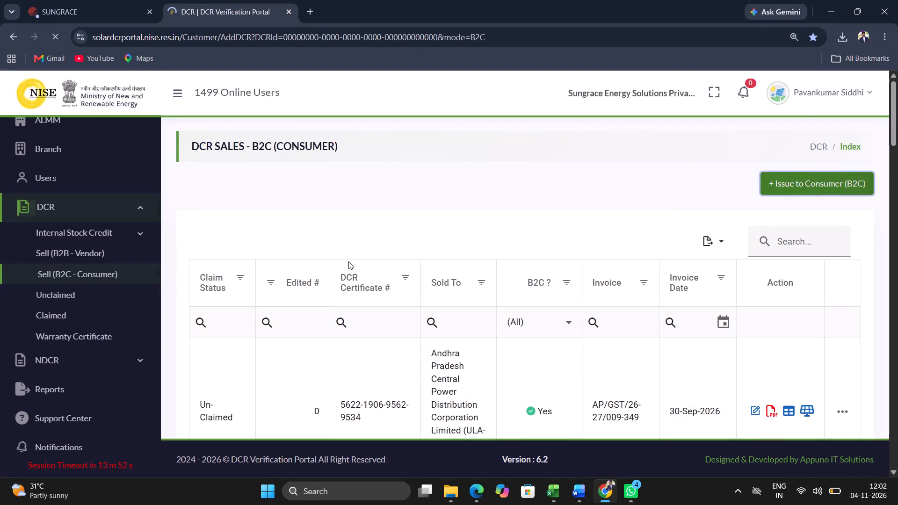
ctrl+click(410, 264)
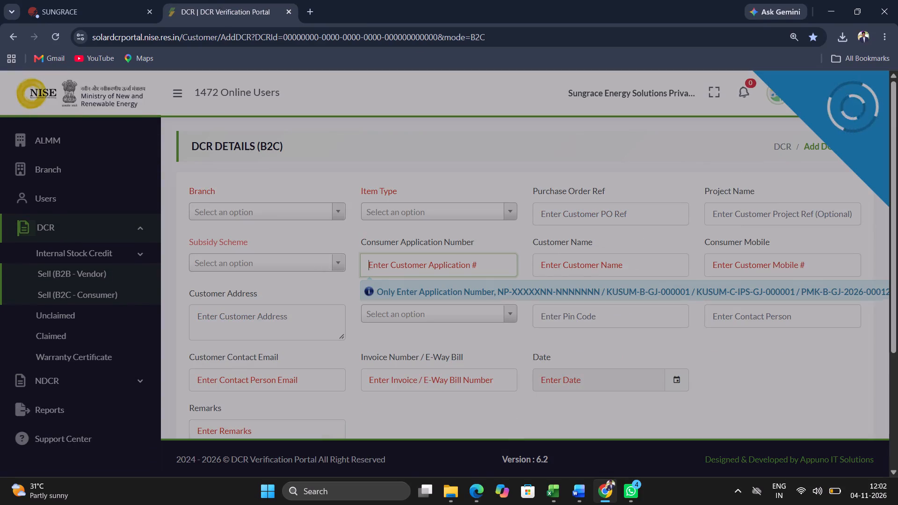
key(ctrl+v)
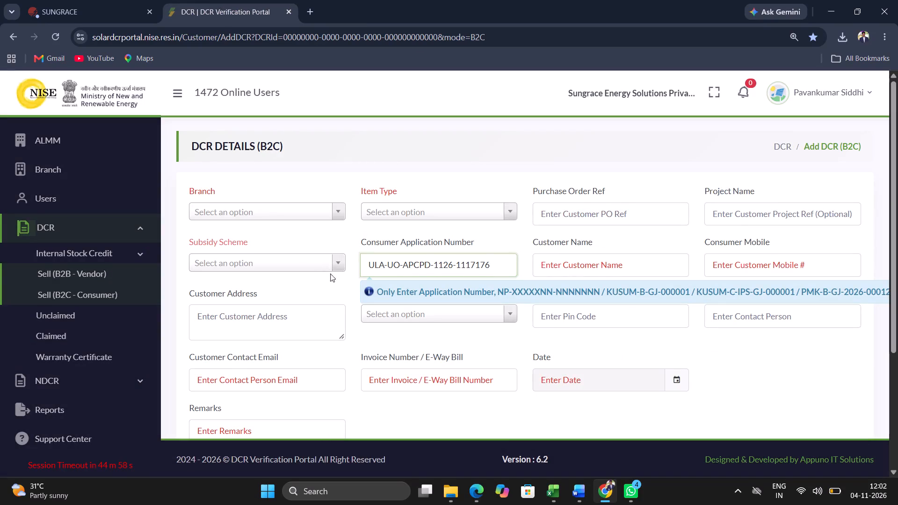
Choose the Andhra Pradesh branch, the PM Surya Ghar: Muft Bijli Yojana subsidy scheme and the Solar Panels item type.
click(285, 205)
drag(287, 247, 290, 256)
click(290, 256)
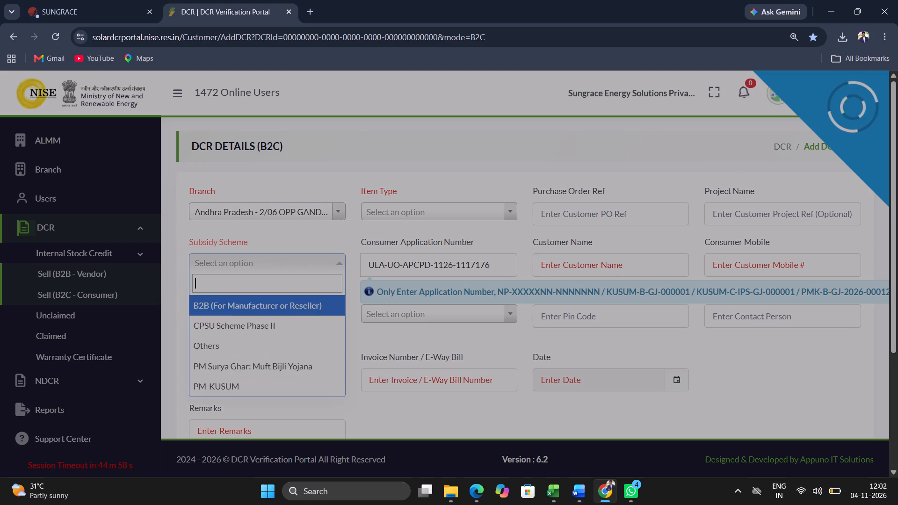
click(279, 367)
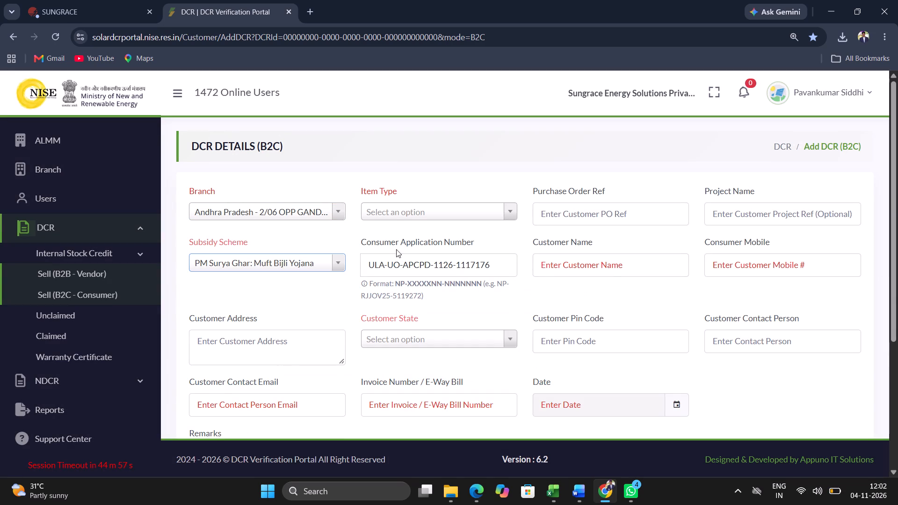
click(414, 206)
click(425, 258)
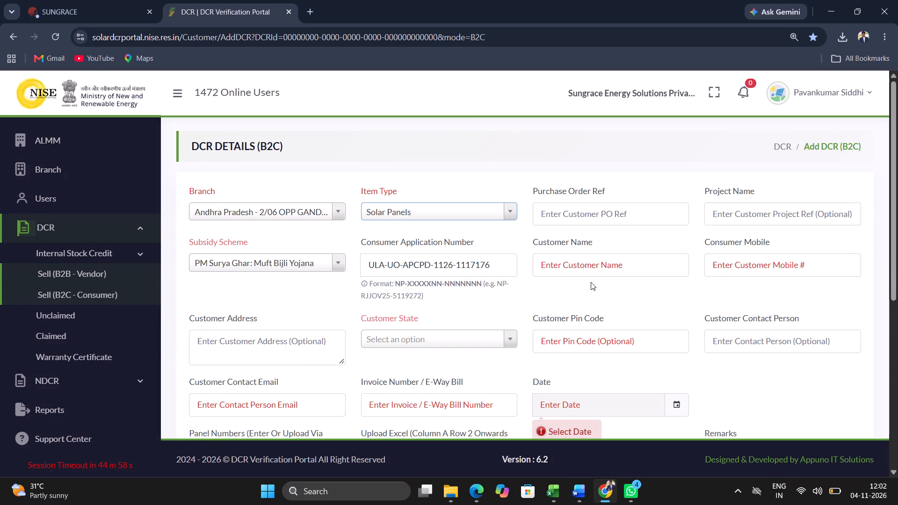
click(598, 269)
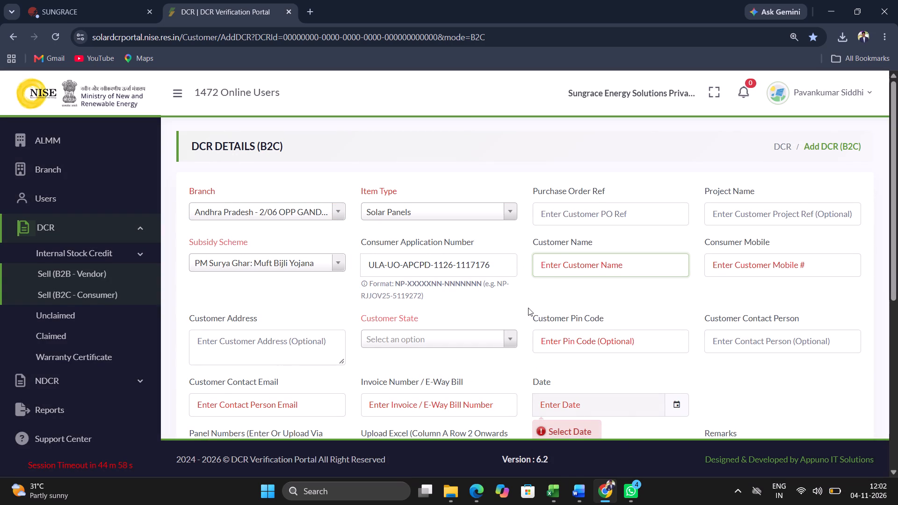
click(574, 447)
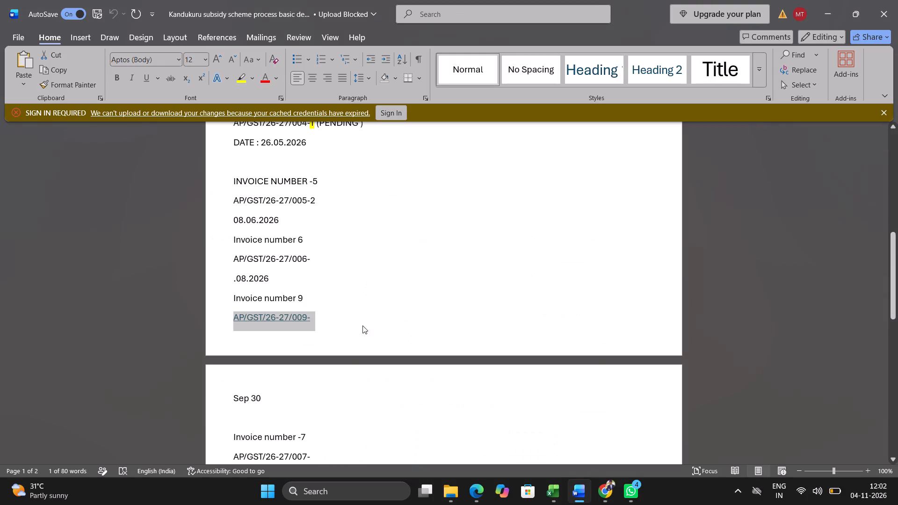
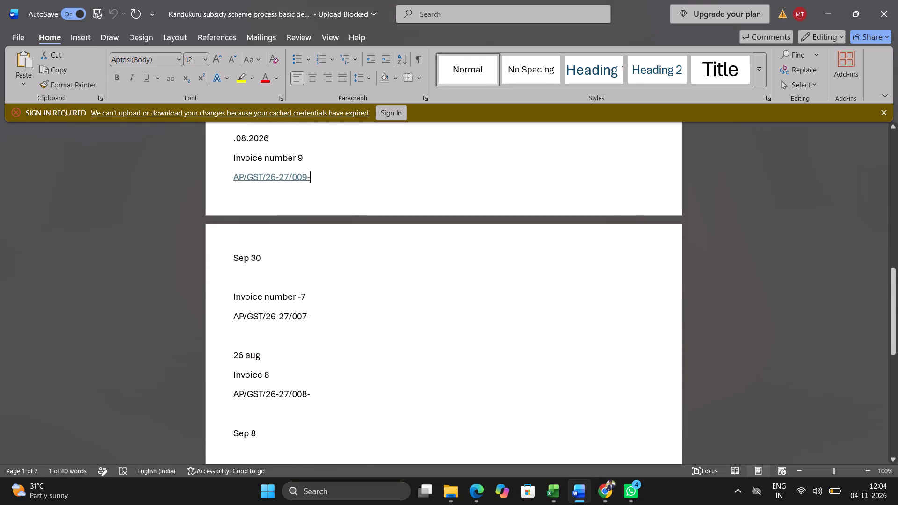
drag(321, 181, 233, 192)
click(233, 192)
drag(233, 192, 328, 186)
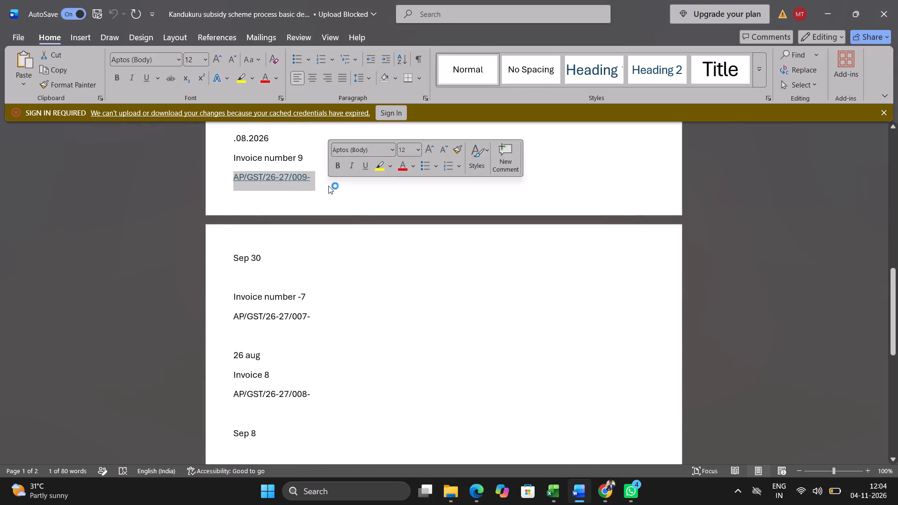
key(ctrl+c)
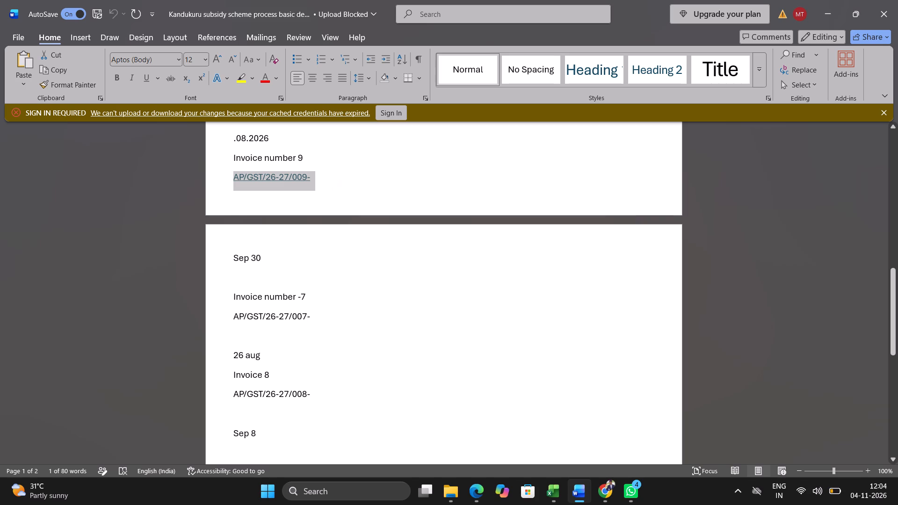
click(608, 451)
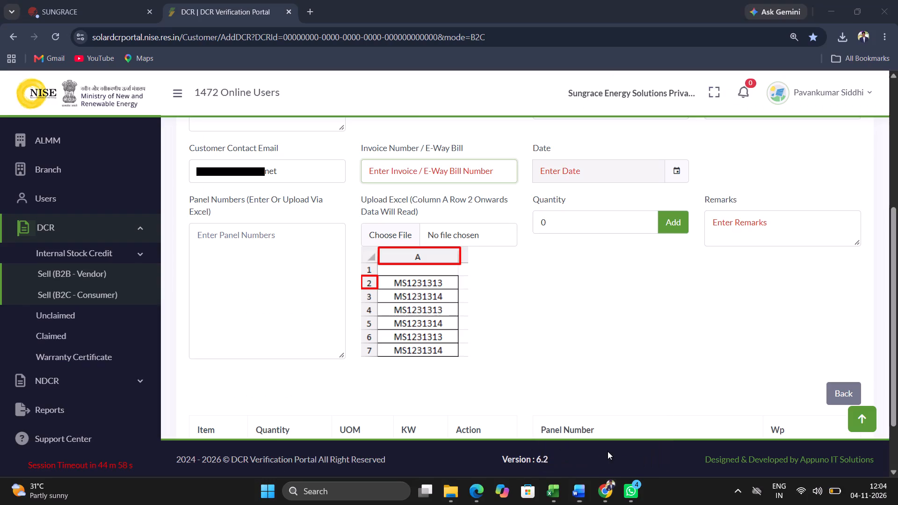
key(ctrl+v)
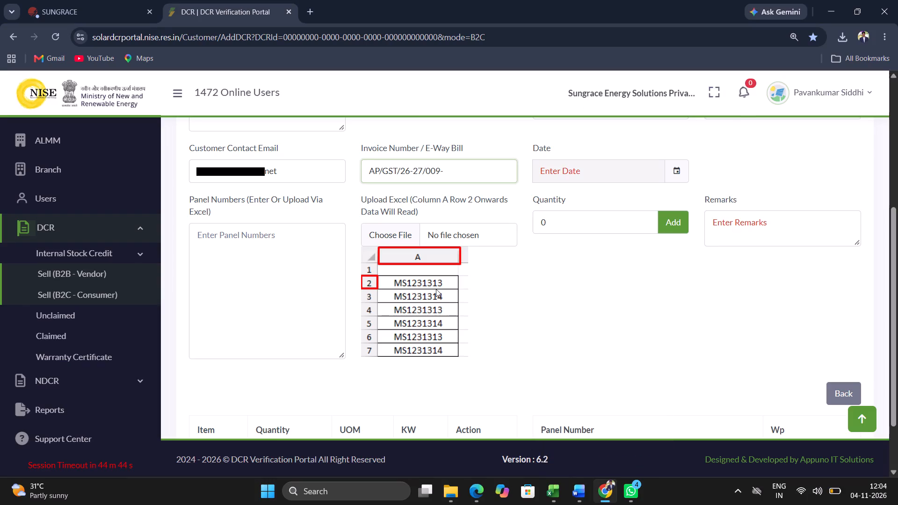
text(350)
Set the invoice date to 30-Sep-2026.
click(580, 176)
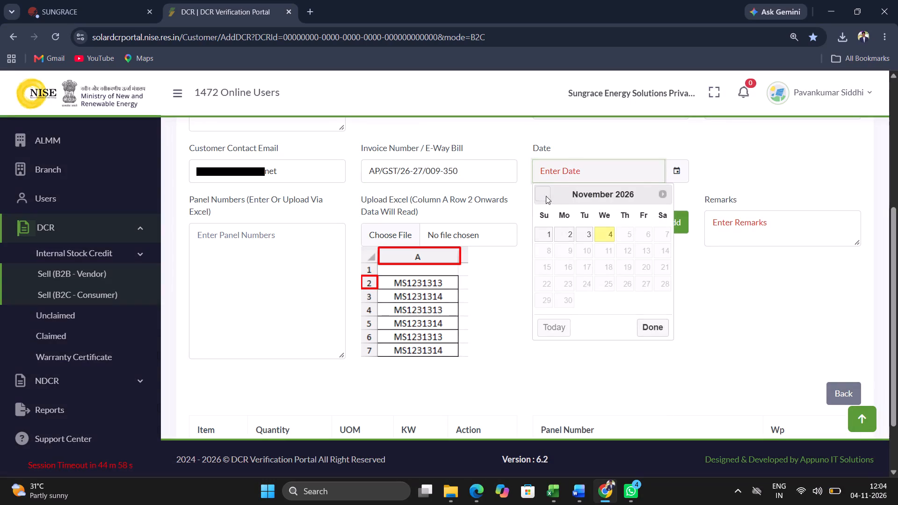
click(546, 196)
click(540, 192)
click(603, 306)
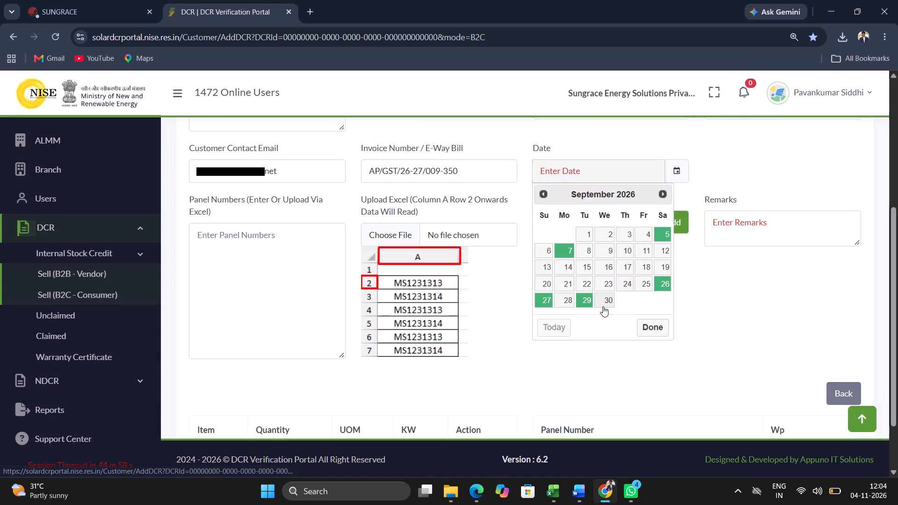
drag(302, 270, 301, 281)
drag(94, 0, 94, 0)
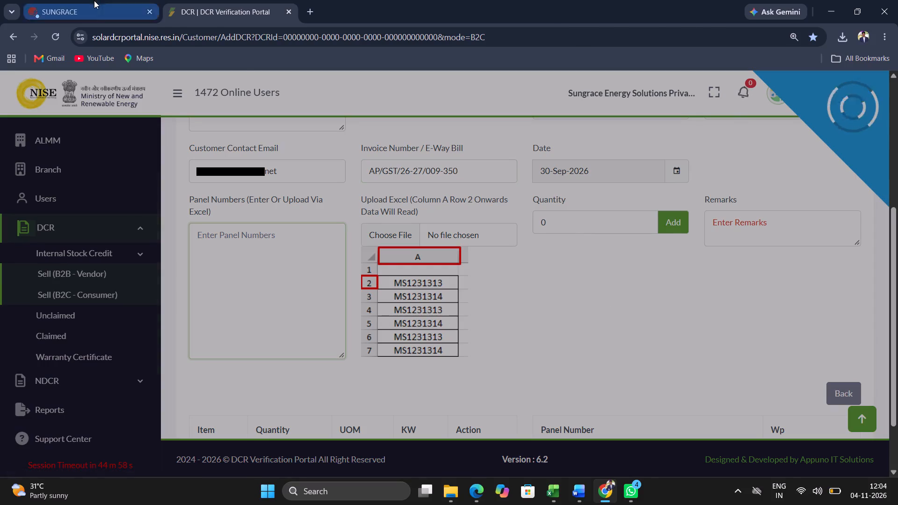
drag(94, 0, 96, 14)
click(560, 117)
scroll(480, 268, down, 5)
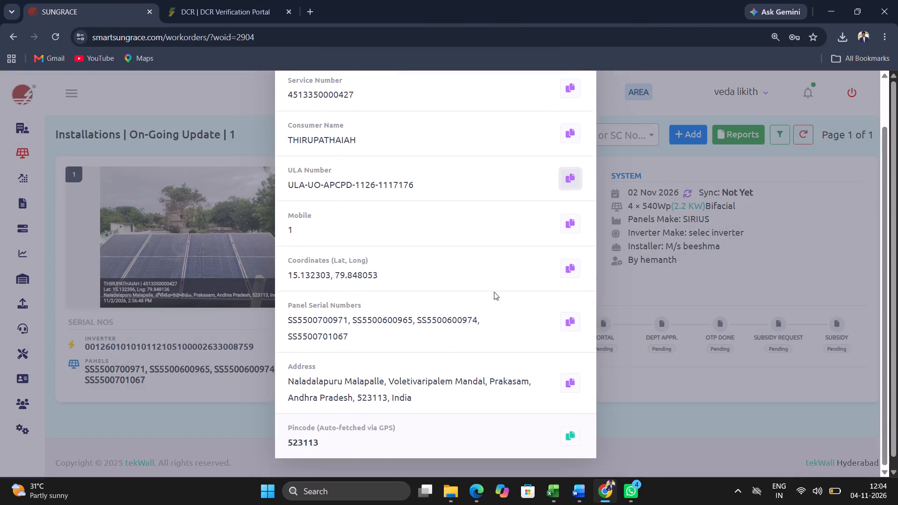
click(565, 324)
drag(254, 0, 253, 18)
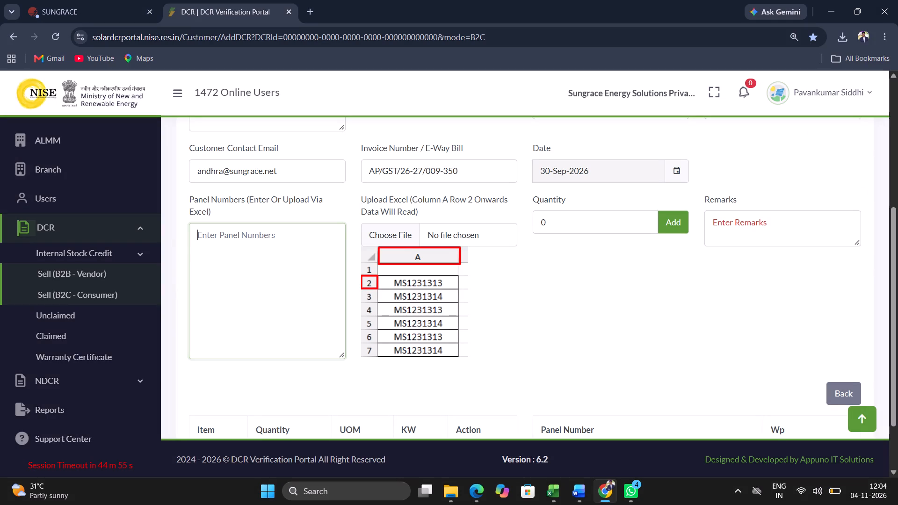
key(ctrl+v)
key(Left)
key(Left)
key(Left)
key(Left)
key(Left)
key(Left)
key(Left)
key(Left)
key(Left)
key(Left)
key(Left)
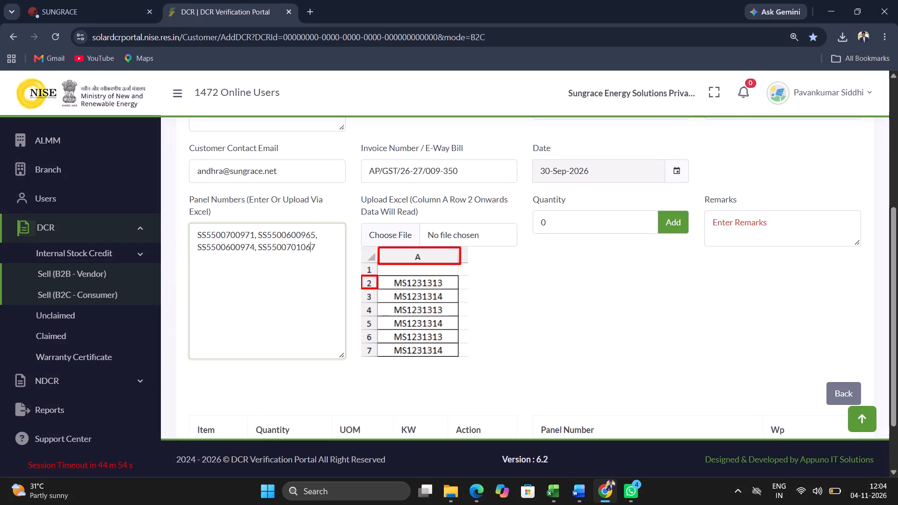
key(Left)
key(BackSpace)
key(BackSpace)
key(Return)
key(Up)
key(Up)
key(Up)
key(Up)
key(Up)
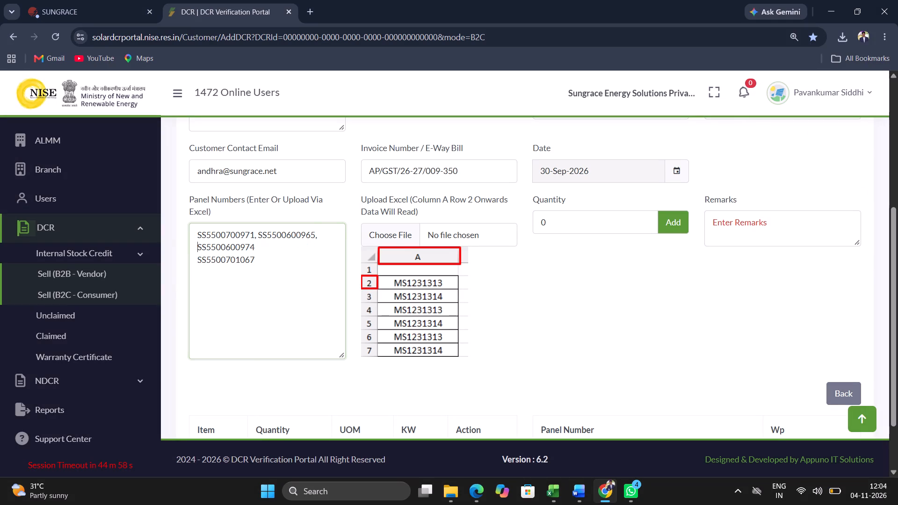
key(Right)
key(Right)
key(Right)
key(Right)
key(Right)
key(Right)
key(Right)
key(Right)
key(Right)
key(Right)
key(Right)
key(Right)
key(Right)
key(Right)
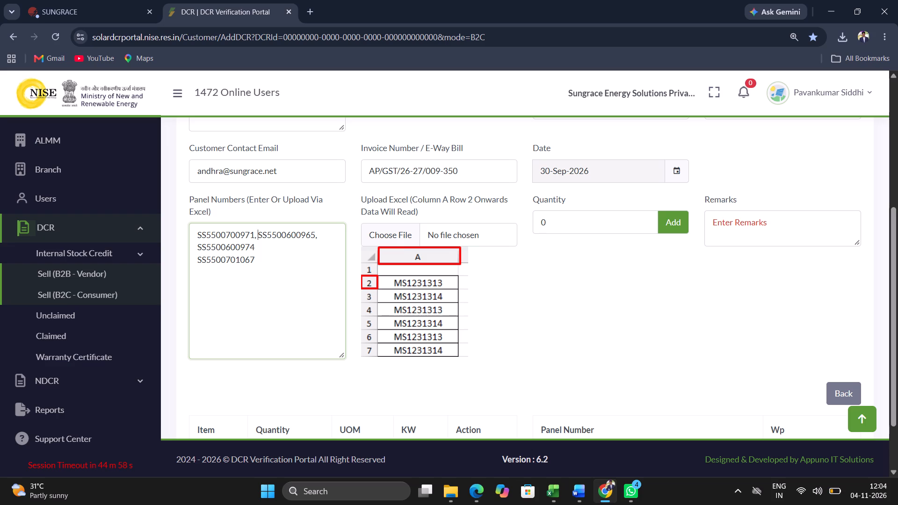
key(BackSpace)
key(BackSpace)
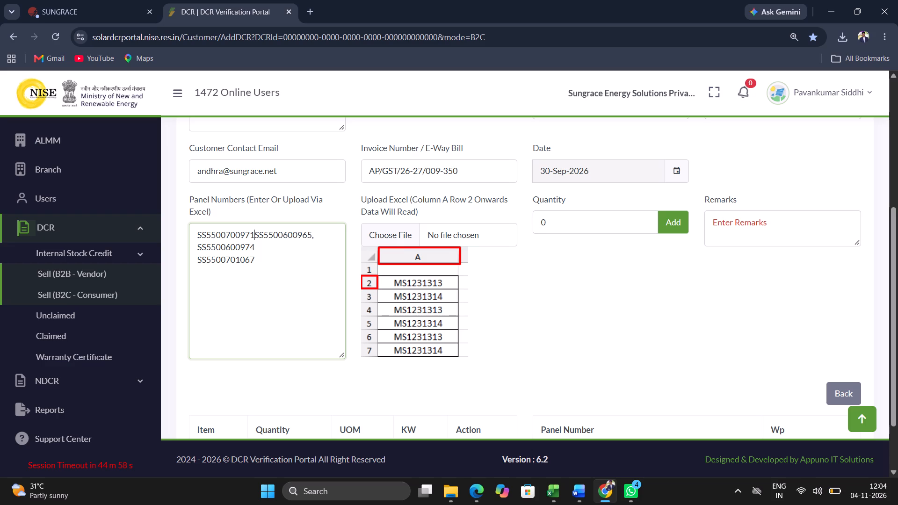
key(Return)
key(Right)
key(Right)
key(Right)
key(Right)
key(Right)
key(Right)
key(Right)
key(Right)
key(Right)
key(Right)
key(Right)
key(Right)
key(Right)
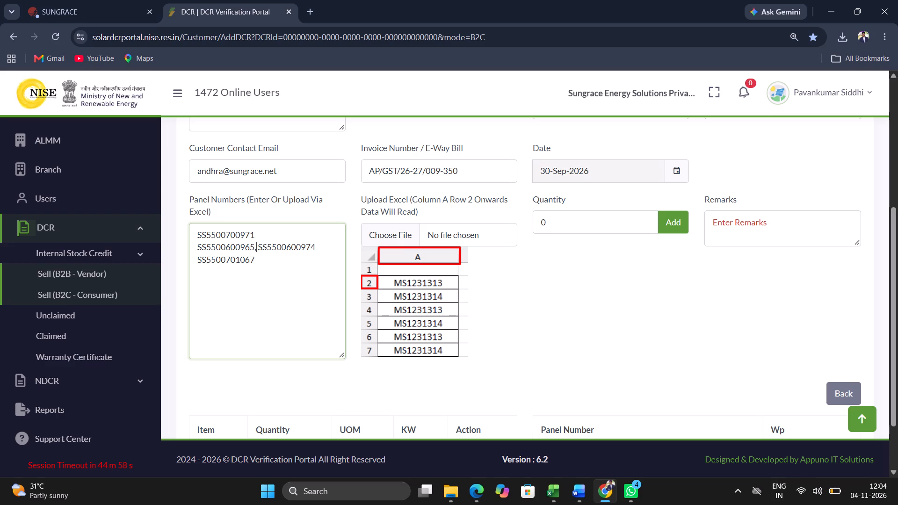
key(Right)
key(BackSpace)
key(BackSpace)
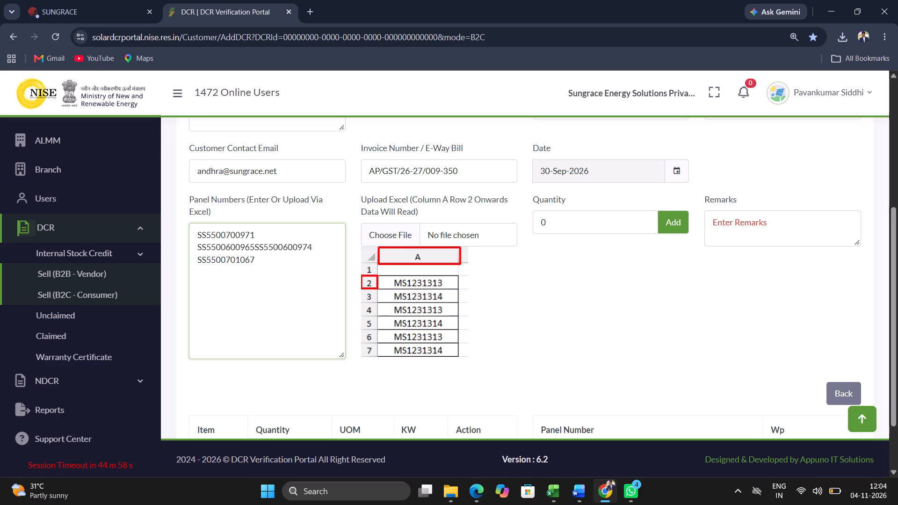
key(Return)
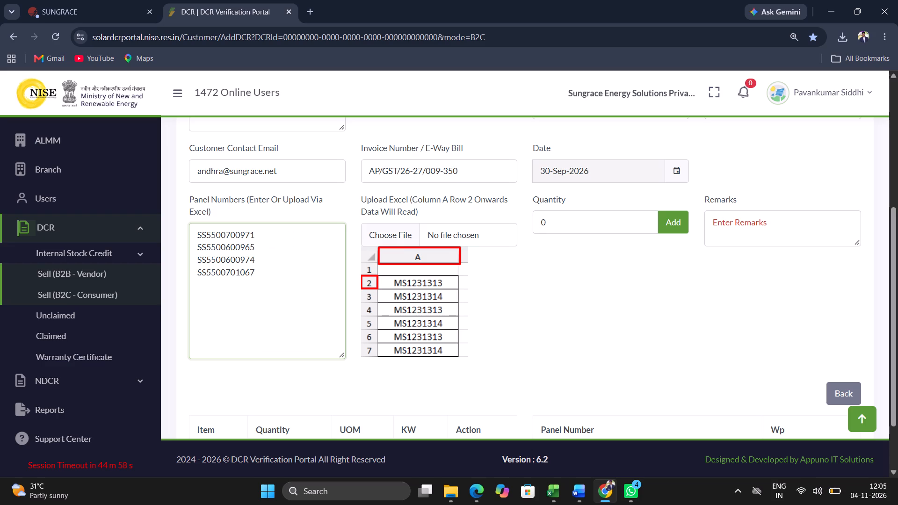
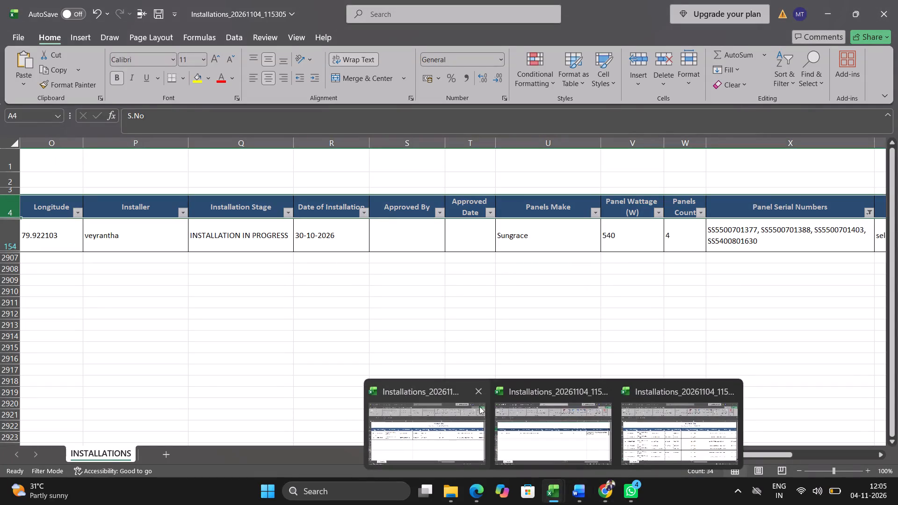
Close the Installations_20261104_111102 workbook without saving its changes.
click(480, 389)
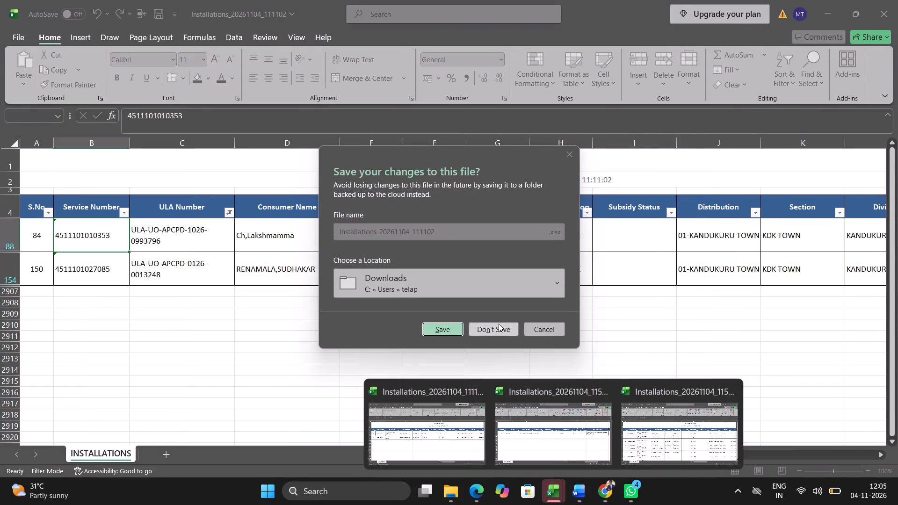
click(499, 324)
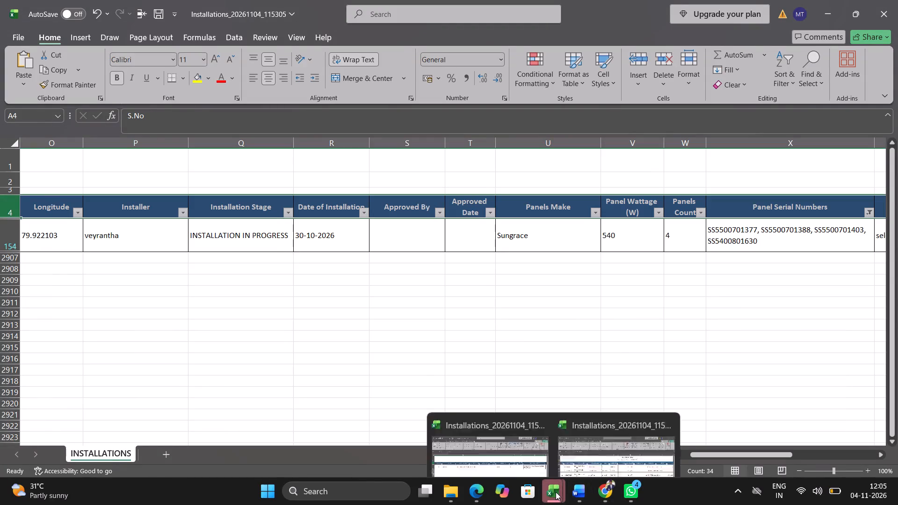
Close the Installations_20261104_115305 workbook in Excel without saving its changes.
click(539, 387)
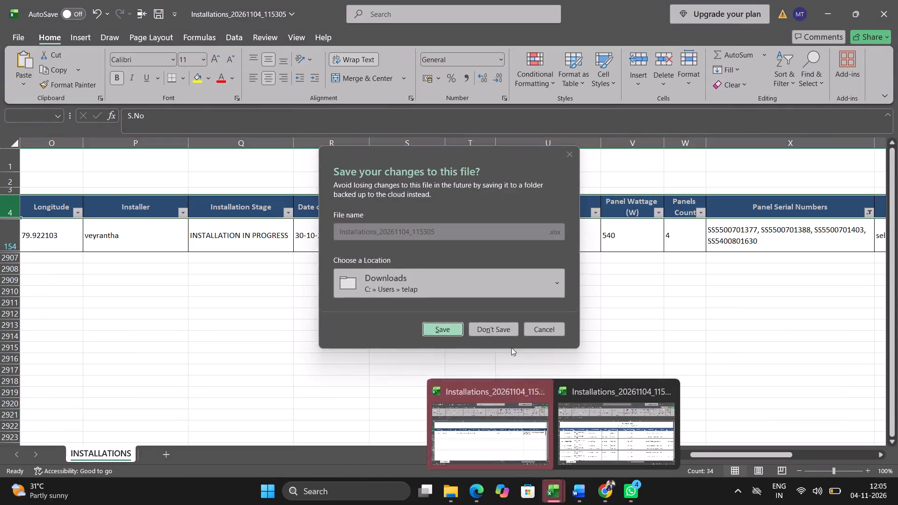
click(500, 329)
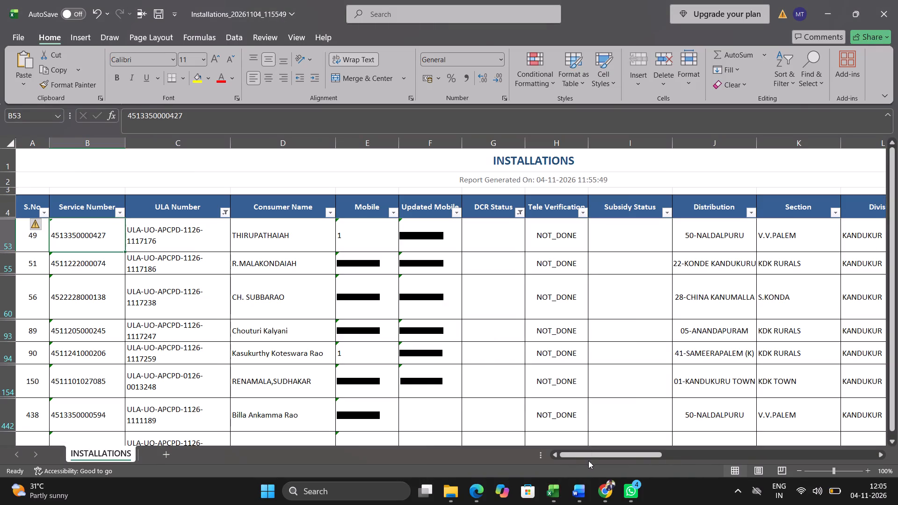
Mark the service number in cell B53 of the Installations_20261104_115549 workbook with a red fill.
click(593, 444)
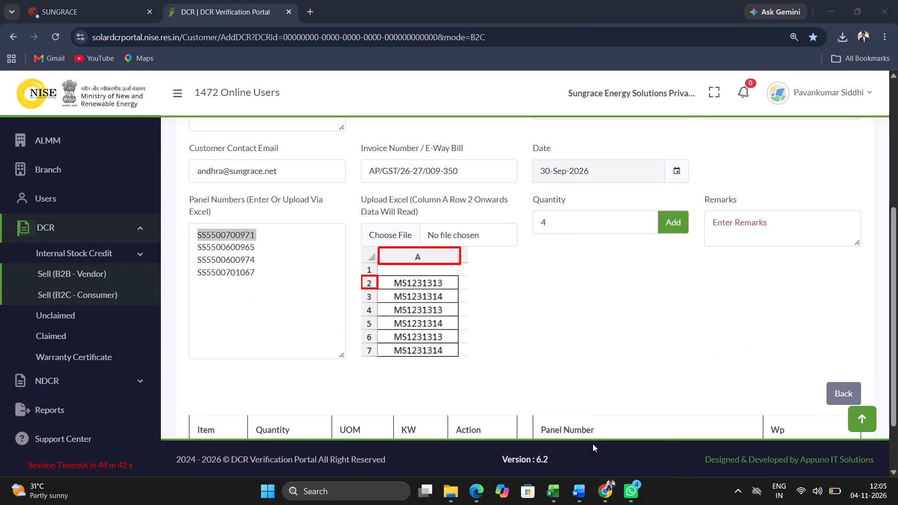
scroll(420, 231, up, 6)
scroll(475, 266, down, 5)
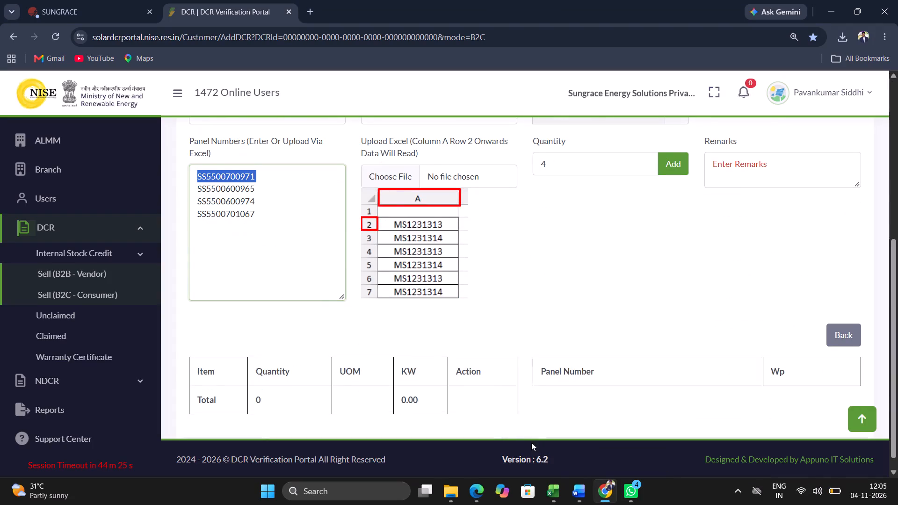
click(555, 462)
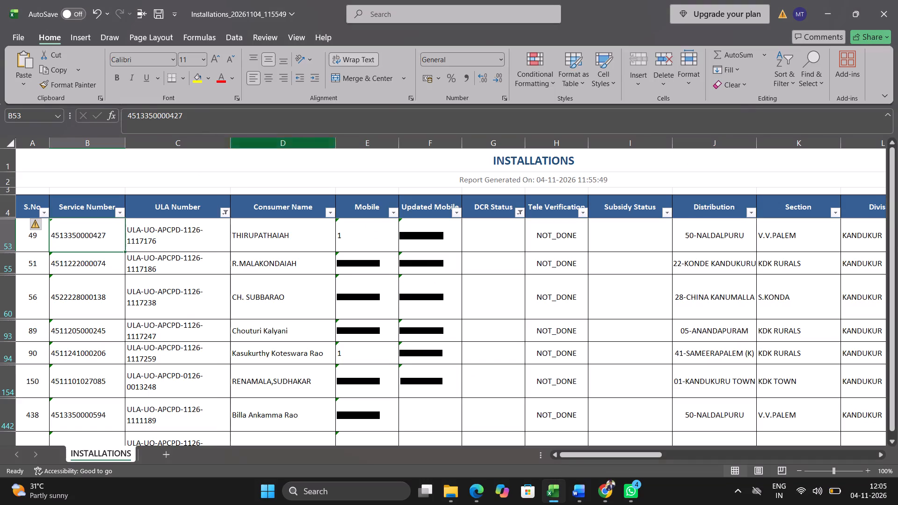
click(208, 79)
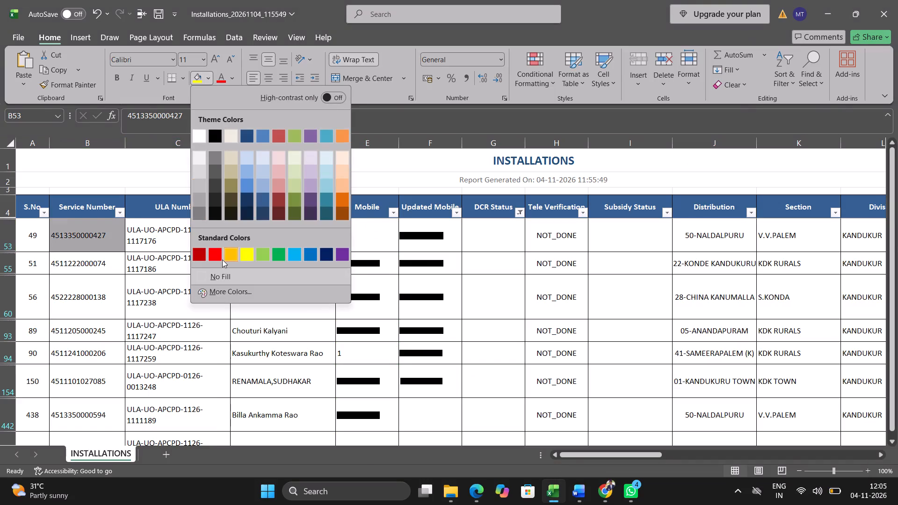
click(222, 259)
Copy the service number in cell B55, and close the previous installation's copy details on the SUNGRACE site.
key(Down)
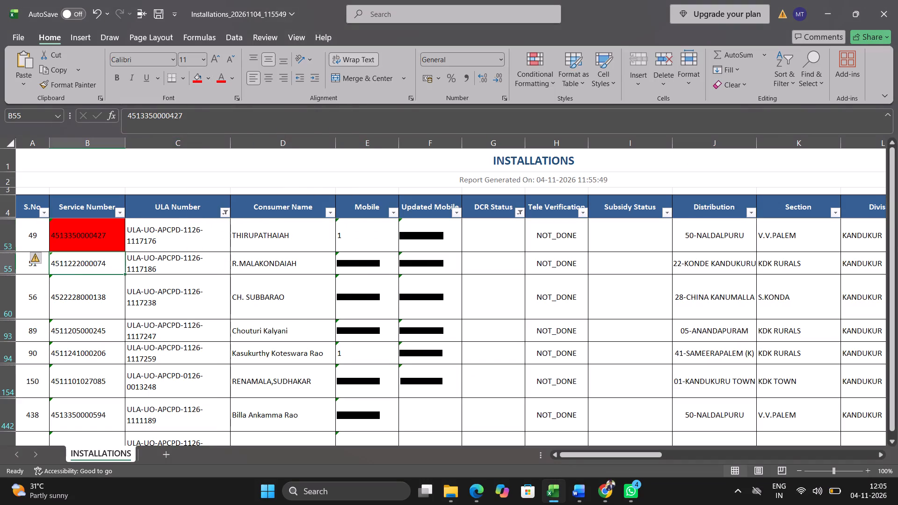
key(ctrl+c)
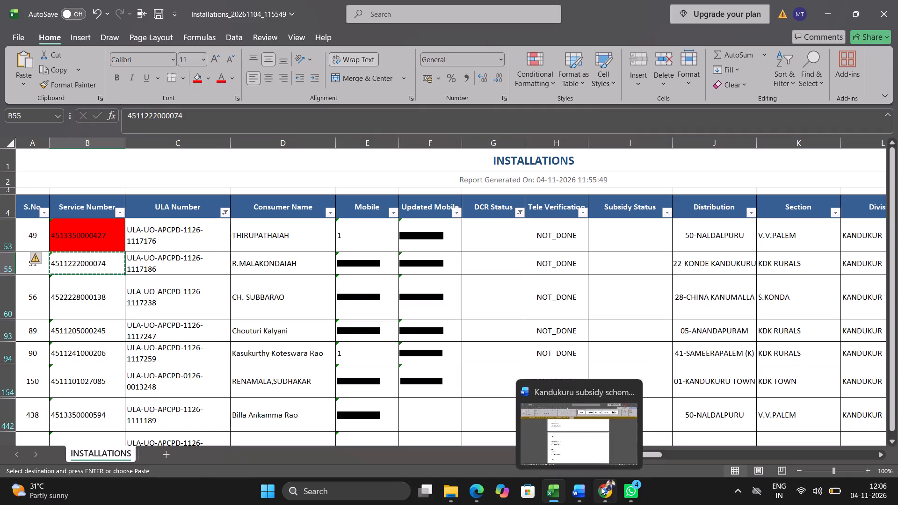
click(599, 450)
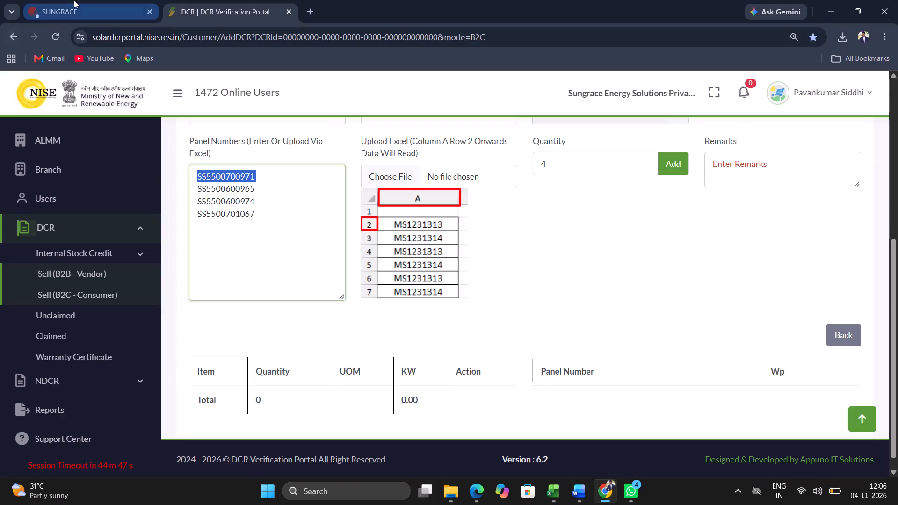
click(75, 0)
drag(560, 124, 565, 125)
click(565, 125)
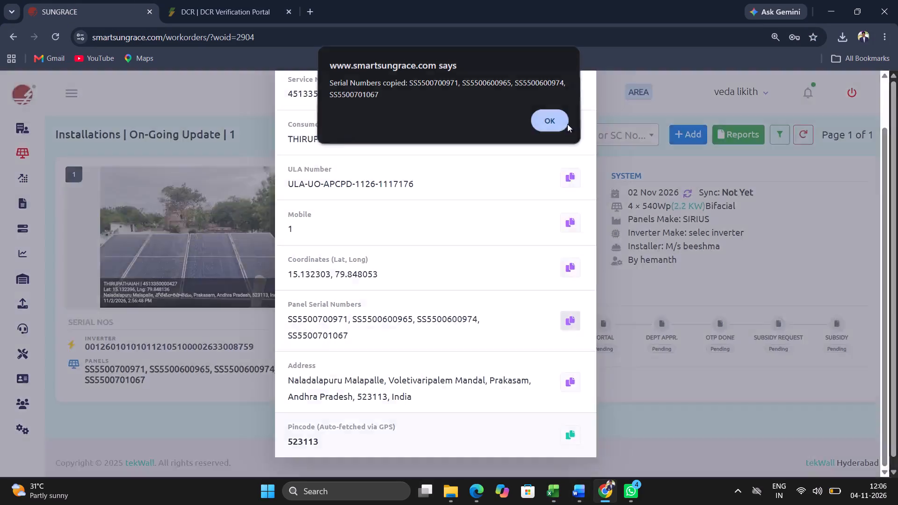
click(558, 115)
click(618, 107)
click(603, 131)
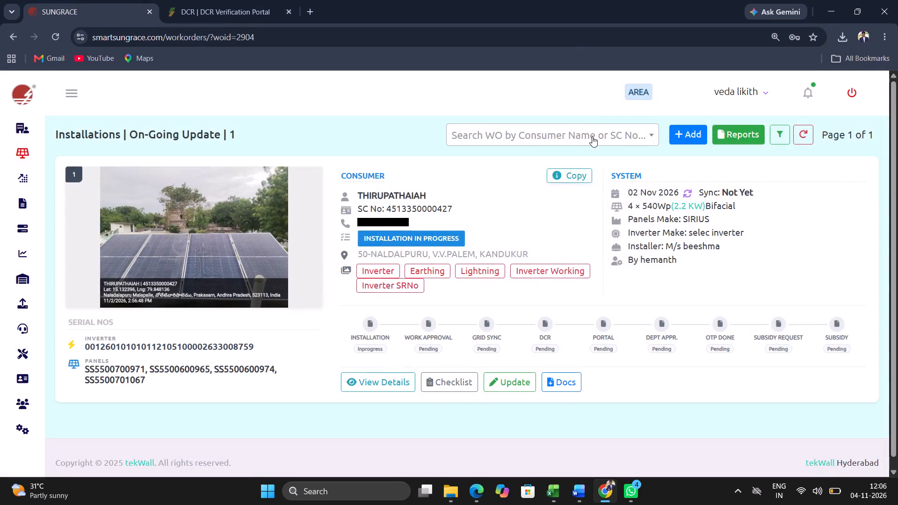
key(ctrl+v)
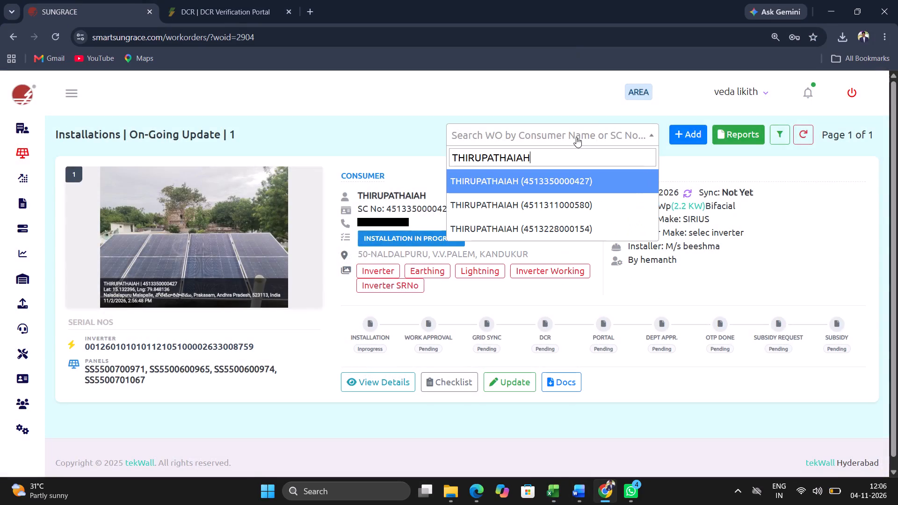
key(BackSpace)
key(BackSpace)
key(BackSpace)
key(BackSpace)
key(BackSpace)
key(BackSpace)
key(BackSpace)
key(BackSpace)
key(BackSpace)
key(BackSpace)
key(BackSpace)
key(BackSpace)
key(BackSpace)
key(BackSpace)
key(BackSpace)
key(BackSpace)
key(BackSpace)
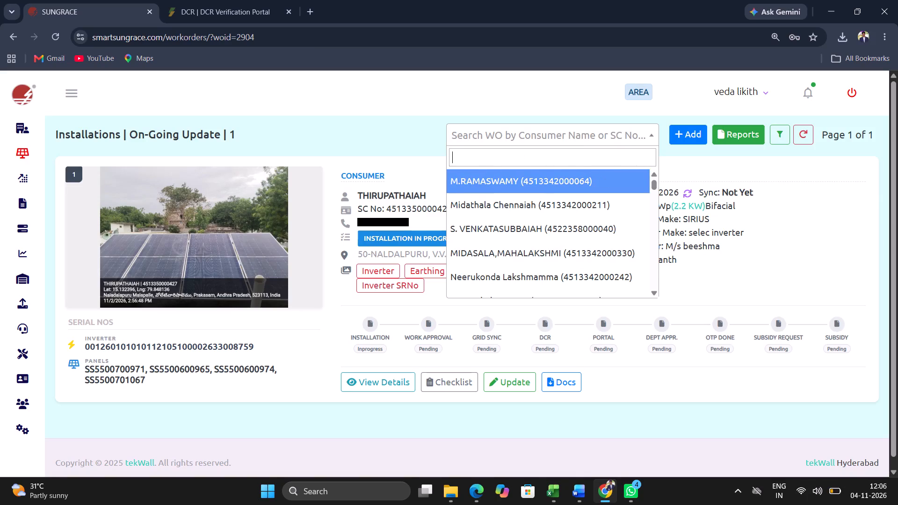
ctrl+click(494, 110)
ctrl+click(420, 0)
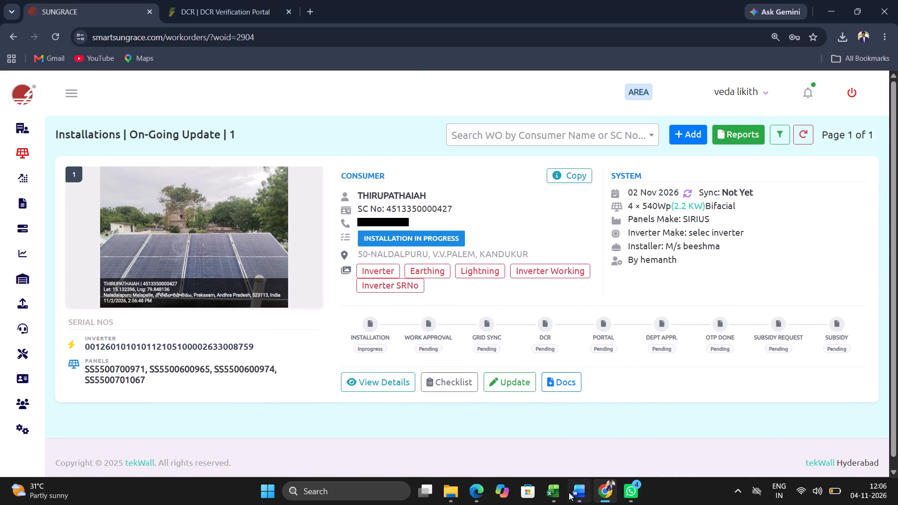
Find and open the installation on the SUNGRACE site using the service number copied from cell B55 of the Excel workbook.
ctrl+click(560, 434)
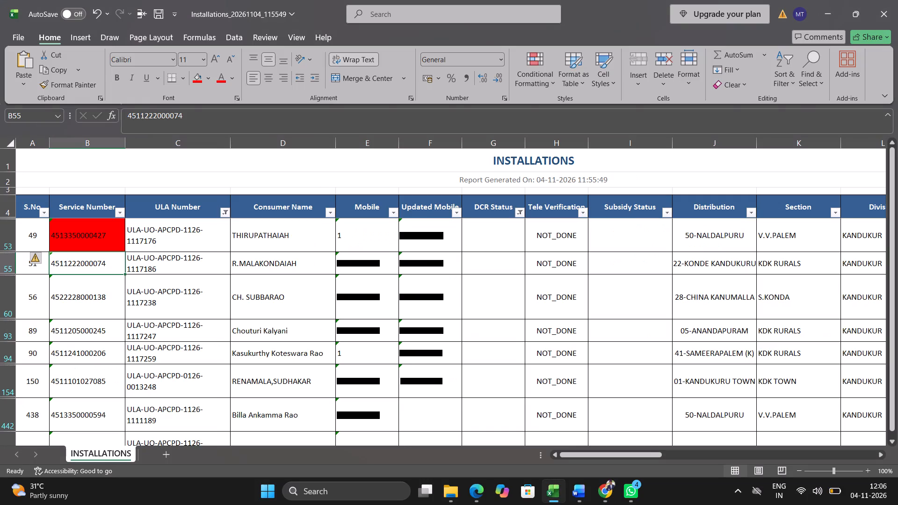
key(ctrl+c)
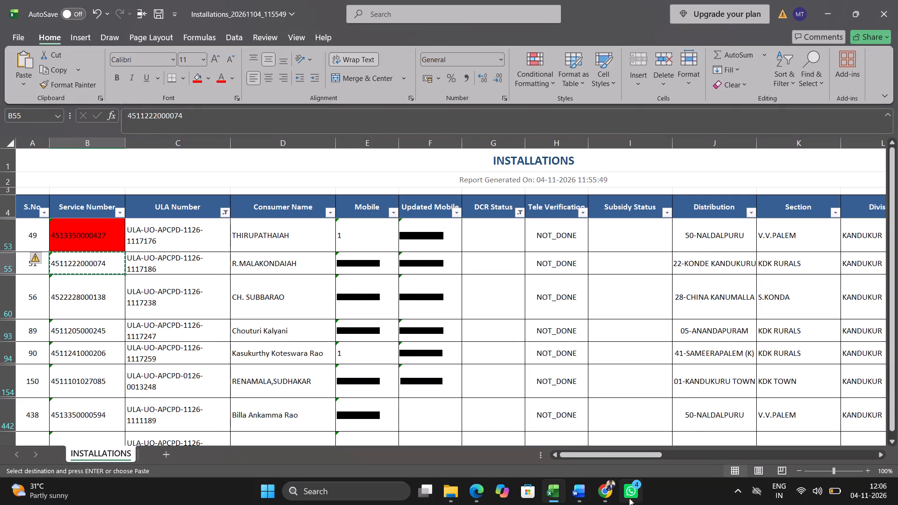
click(610, 454)
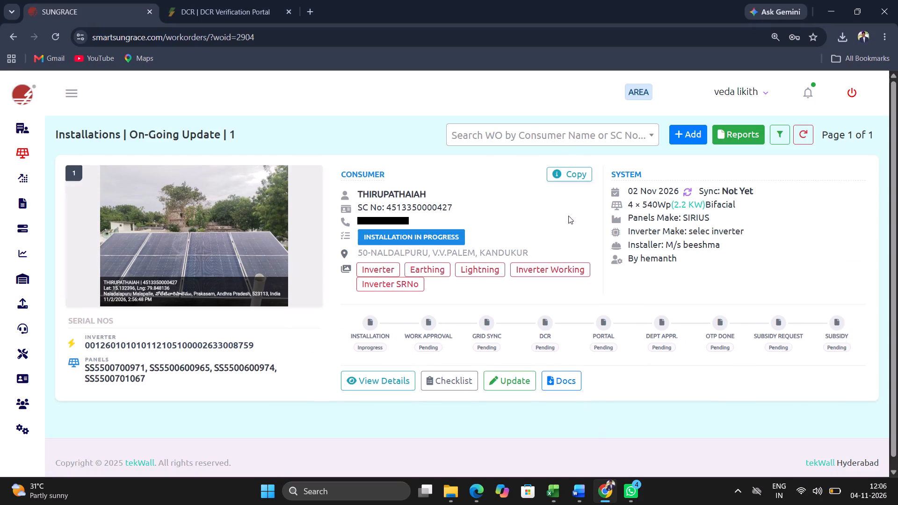
click(573, 141)
key(ctrl+v)
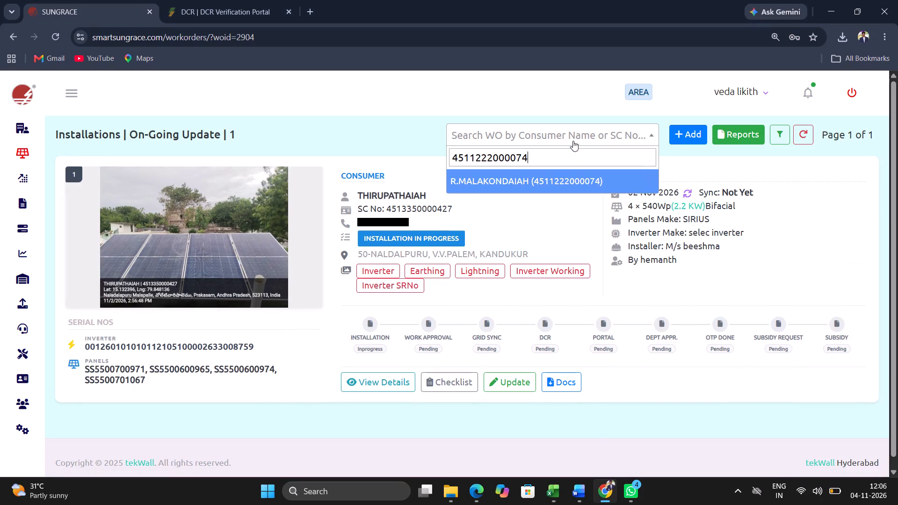
key(Return)
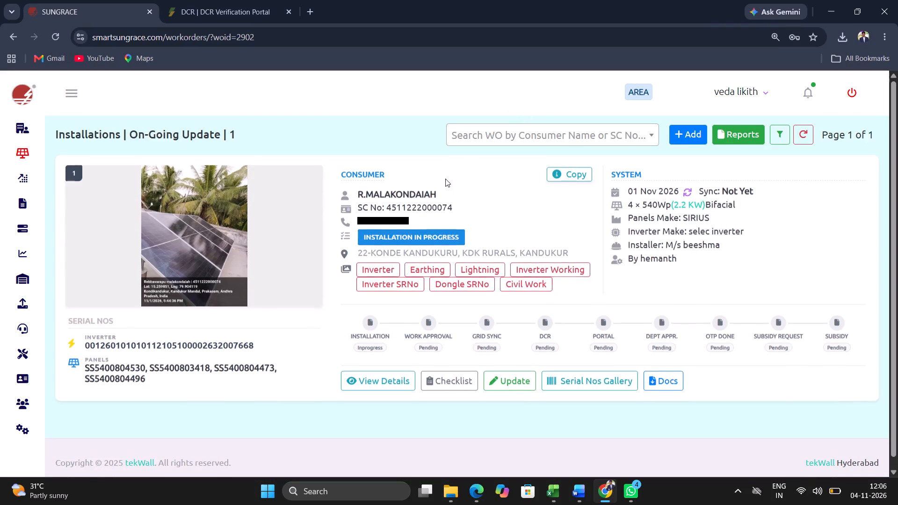
Replace the Consumer Application Number on the DCR Verification Portal with the ULA number copied from the open SUNGRACE installation.
ctrl+click(577, 174)
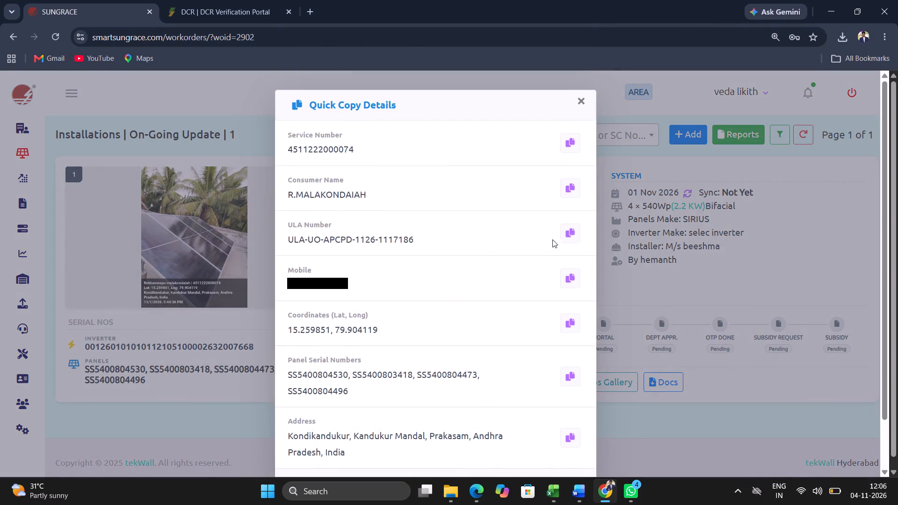
ctrl+double_click(585, 230)
ctrl+click(572, 233)
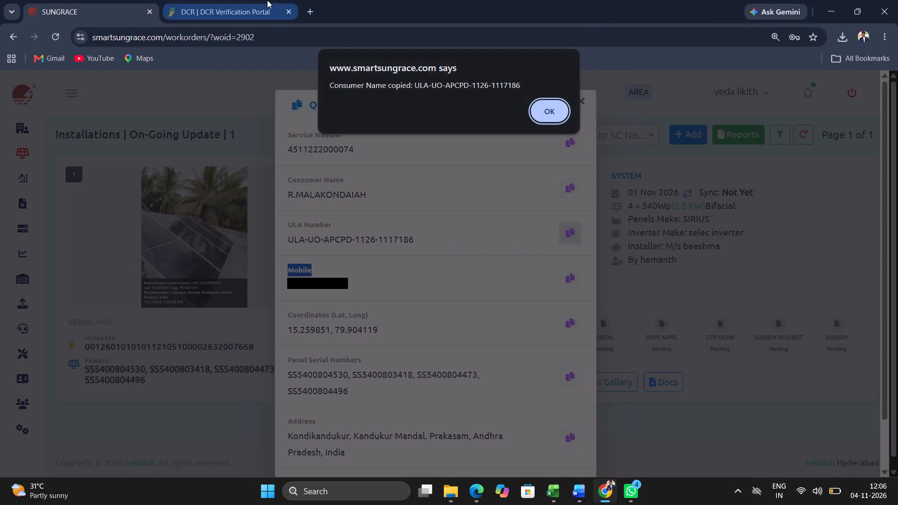
ctrl+click(267, 0)
ctrl+scroll(413, 226, up, 4)
ctrl+click(507, 208)
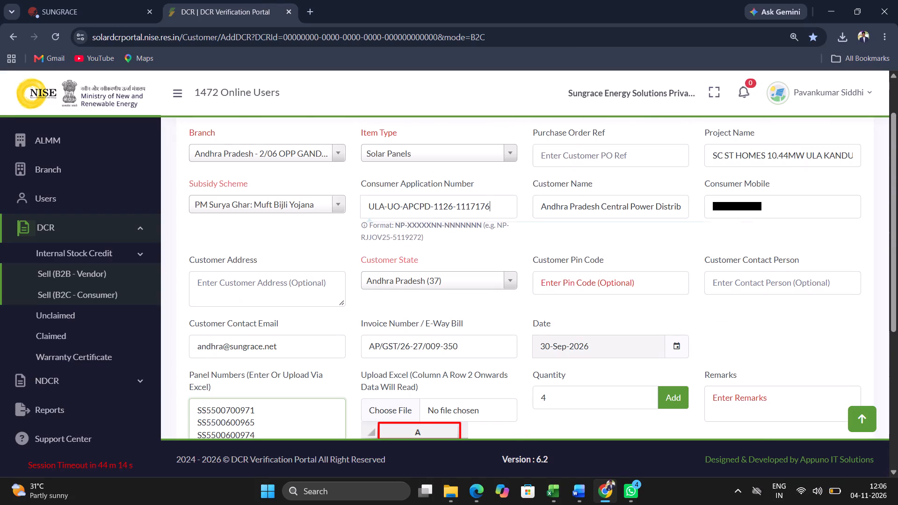
key(BackSpace)
key(BackSpace)
key(BackSpace)
key(BackSpace)
key(BackSpace)
key(BackSpace)
key(BackSpace)
key(BackSpace)
key(BackSpace)
key(BackSpace)
key(BackSpace)
key(BackSpace)
key(BackSpace)
key(BackSpace)
key(BackSpace)
key(BackSpace)
key(BackSpace)
key(BackSpace)
key(BackSpace)
key(BackSpace)
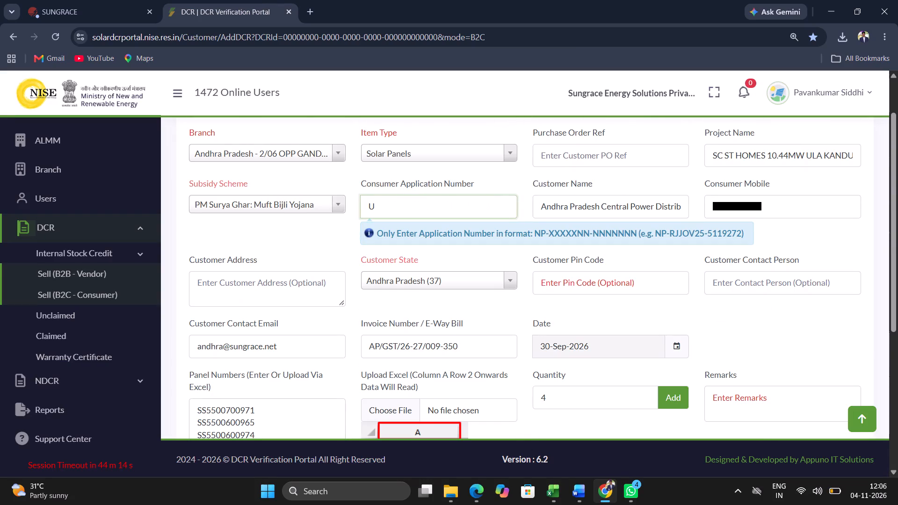
key(ctrl+v)
scroll(507, 208, down, 1)
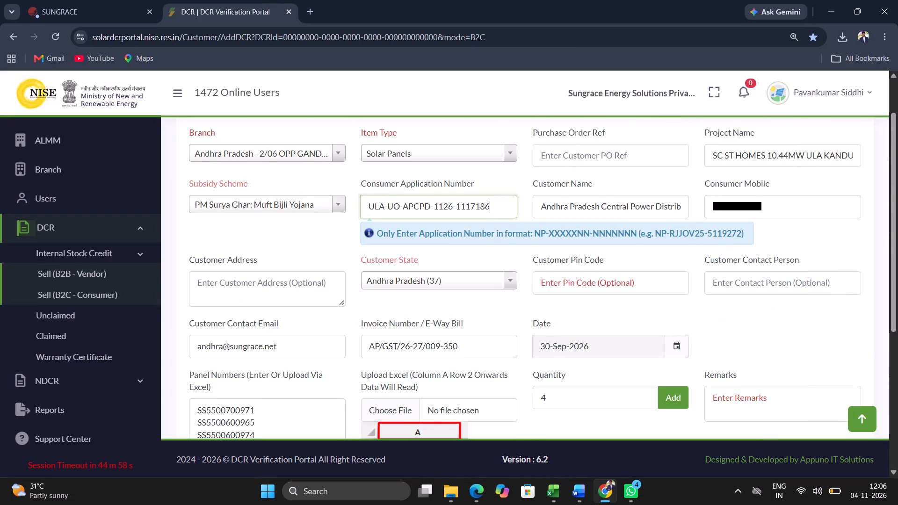
scroll(514, 203, down, 1)
click(297, 373)
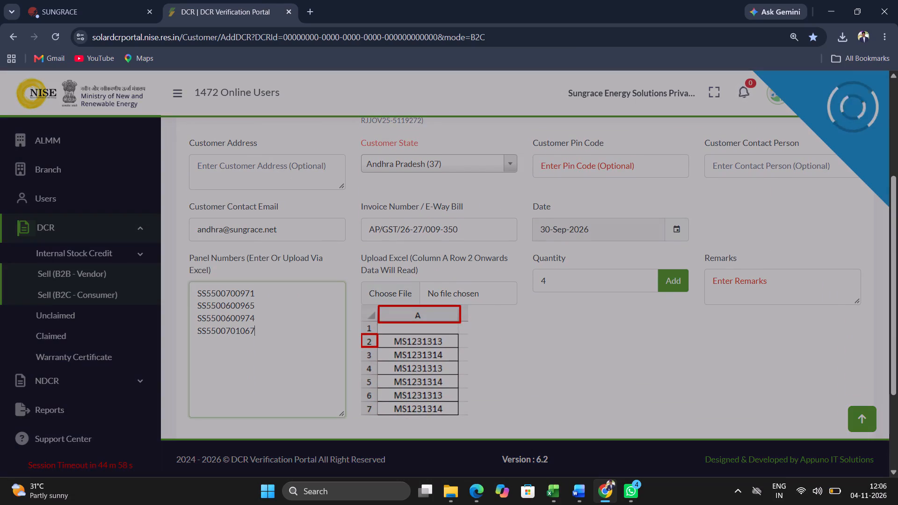
key(BackSpace)
key(BackSpace)
key(BackSpace)
key(BackSpace)
key(BackSpace)
key(BackSpace)
key(BackSpace)
key(BackSpace)
key(BackSpace)
key(BackSpace)
key(BackSpace)
key(BackSpace)
key(BackSpace)
key(BackSpace)
key(BackSpace)
key(BackSpace)
key(BackSpace)
key(BackSpace)
key(BackSpace)
key(BackSpace)
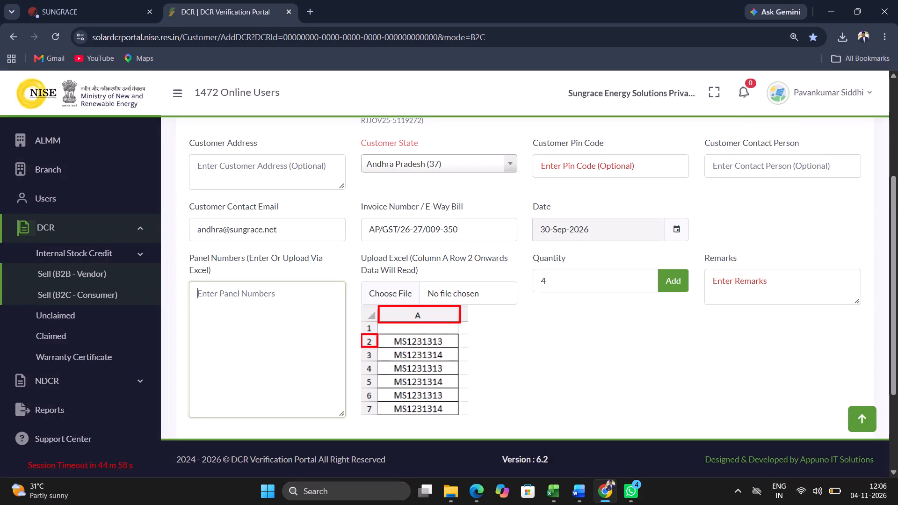
click(120, 0)
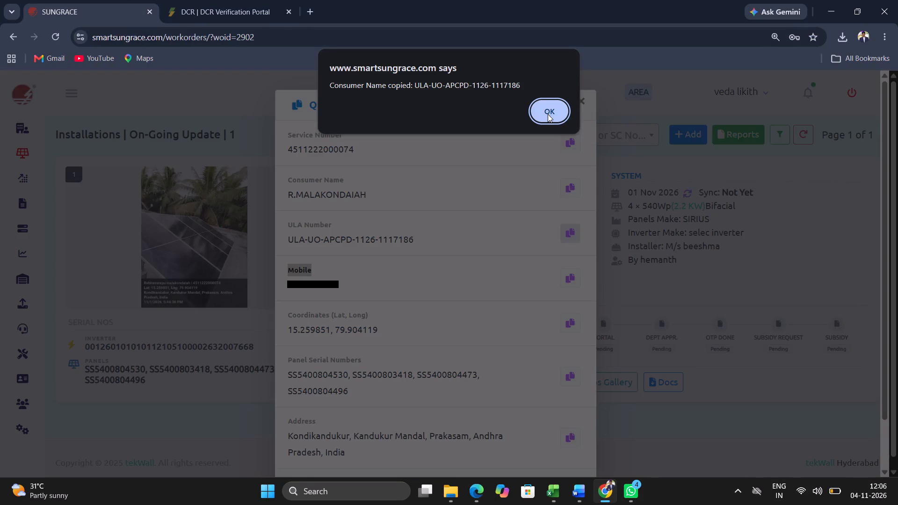
click(548, 114)
click(574, 375)
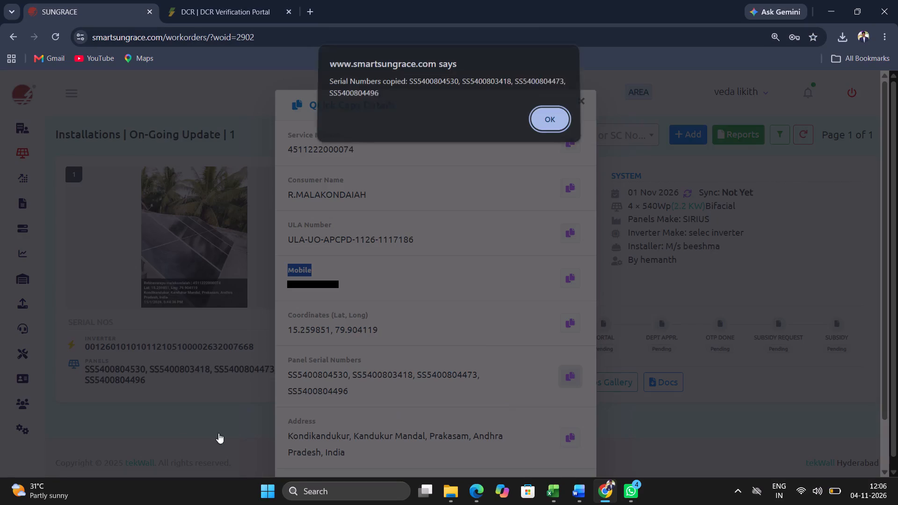
click(229, 11)
key(ctrl+v)
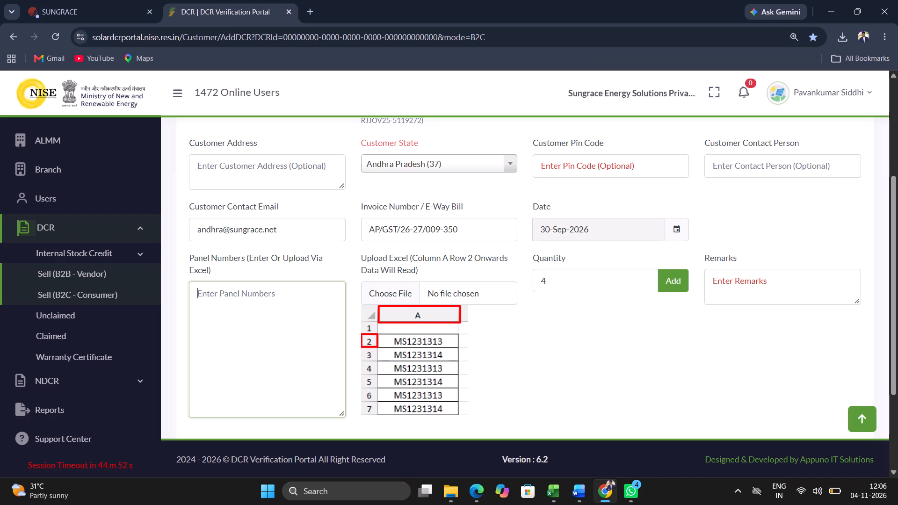
Put each of the four panel numbers on its own line in Panel Numbers, removing the commas and spaces between them.
key(Left)
key(Left)
key(Left)
key(Left)
key(Left)
key(Left)
key(Left)
key(Left)
key(Left)
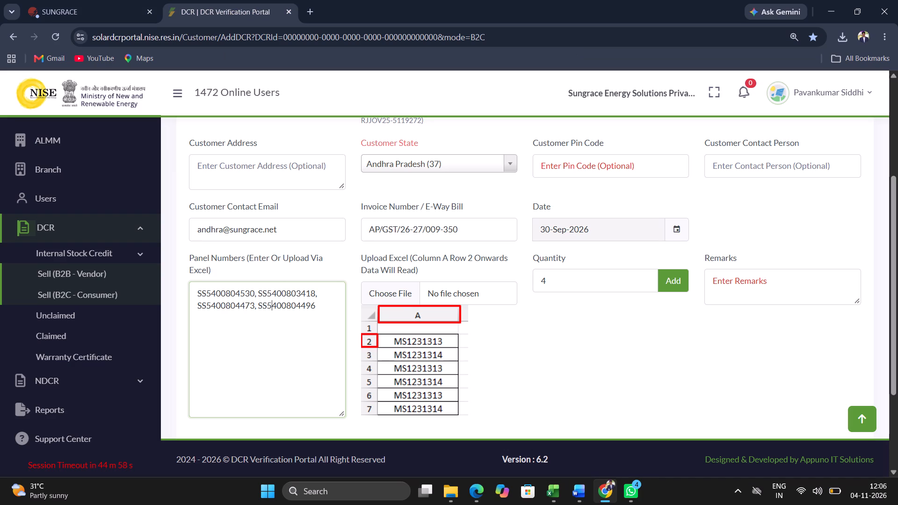
key(Left)
key(Left)
key(Left)
key(BackSpace)
key(BackSpace)
key(Return)
key(Up)
key(Up)
key(Up)
key(Up)
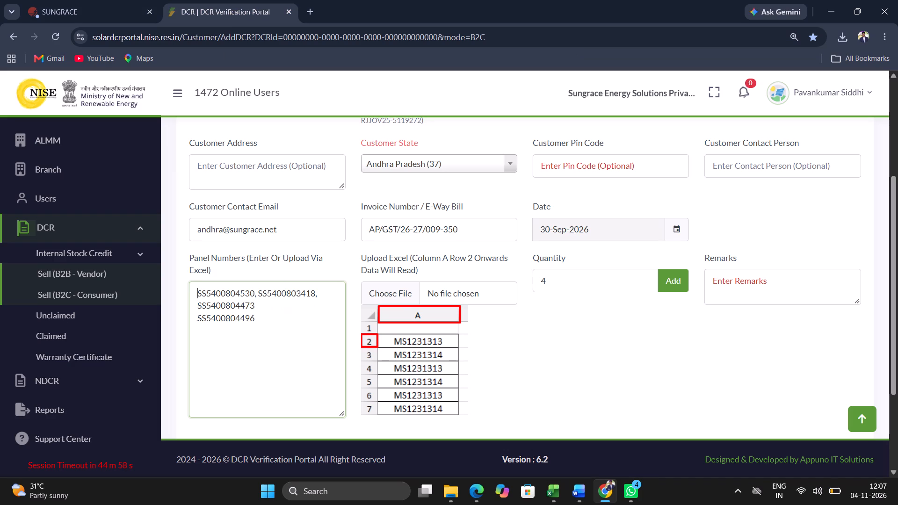
key(Right)
key(Right)
key(Right)
key(Right)
key(Right)
key(Right)
key(Right)
key(Right)
key(Right)
key(Right)
key(Right)
key(Right)
key(Right)
key(Right)
key(BackSpace)
key(BackSpace)
key(Return)
key(Right)
key(Right)
key(Right)
key(Right)
key(Right)
key(Right)
key(Right)
key(Right)
key(Right)
key(Right)
key(Right)
key(Right)
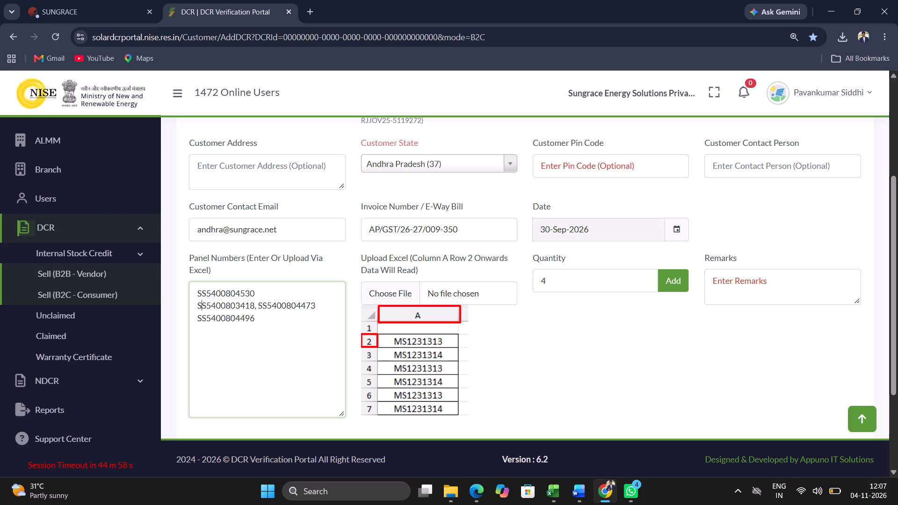
key(Right)
key(Right)
key(BackSpace)
key(BackSpace)
key(Return)
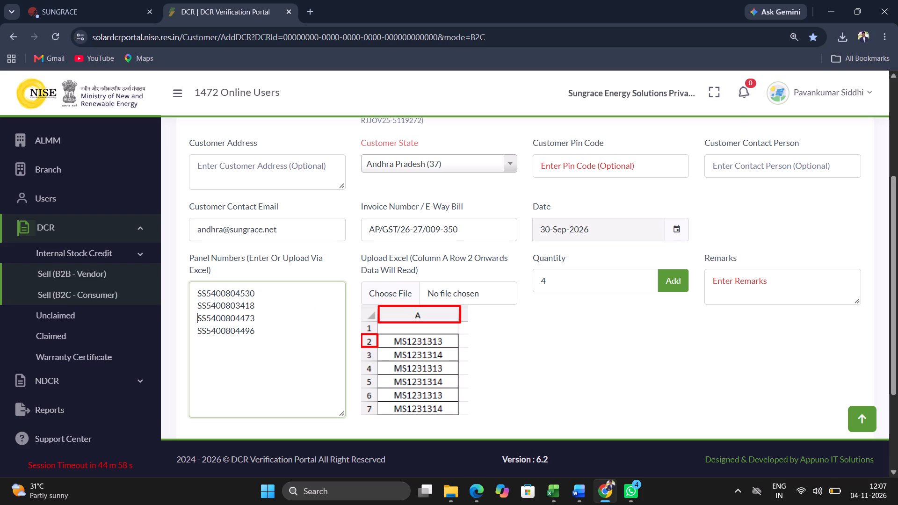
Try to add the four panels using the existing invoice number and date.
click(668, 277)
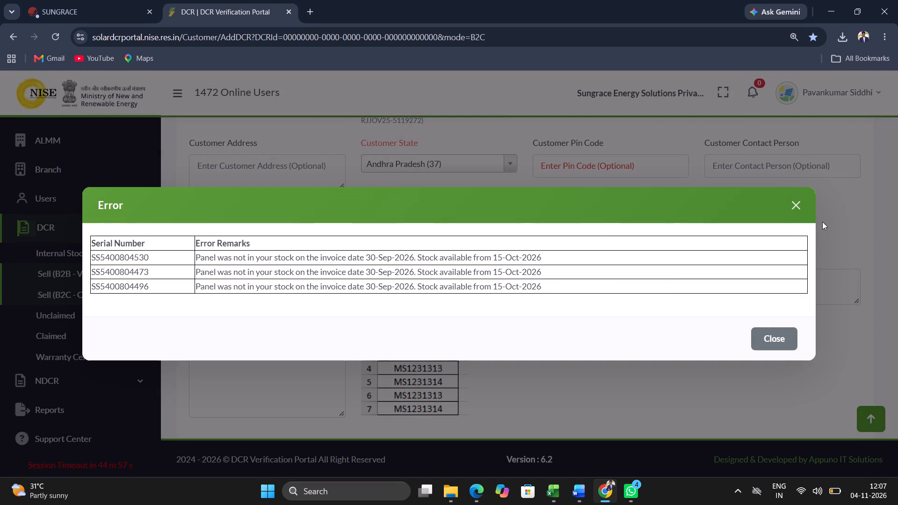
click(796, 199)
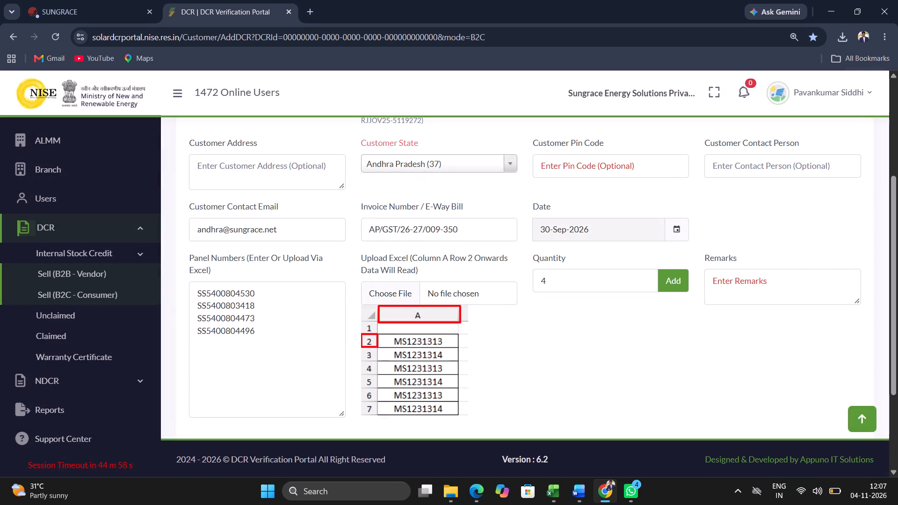
Change the invoice series from 009 to 010 and clear the ending, leaving AP/GST/26-27/010- as the invoice number.
click(440, 228)
key(BackSpace)
key(BackSpace)
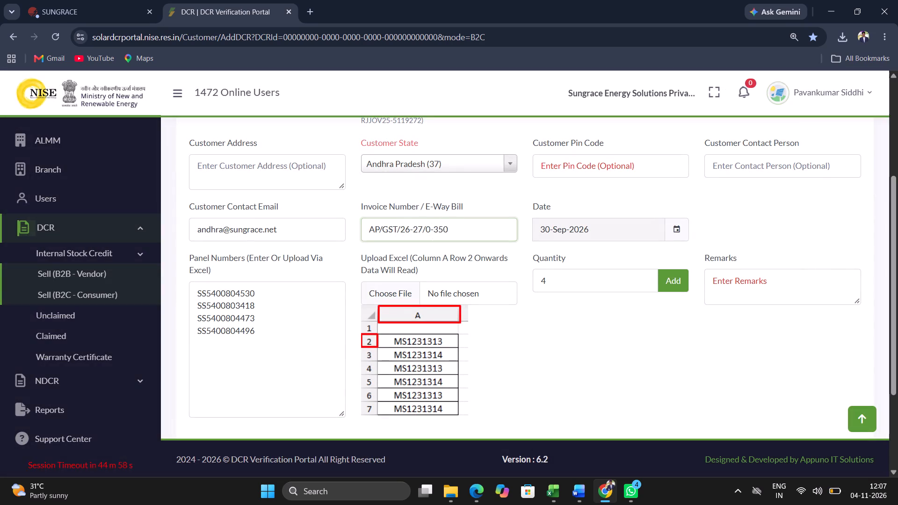
text(10)
key(Right)
key(Right)
key(Right)
key(Right)
key(Right)
key(Right)
key(Right)
key(Right)
key(Right)
key(Right)
key(Right)
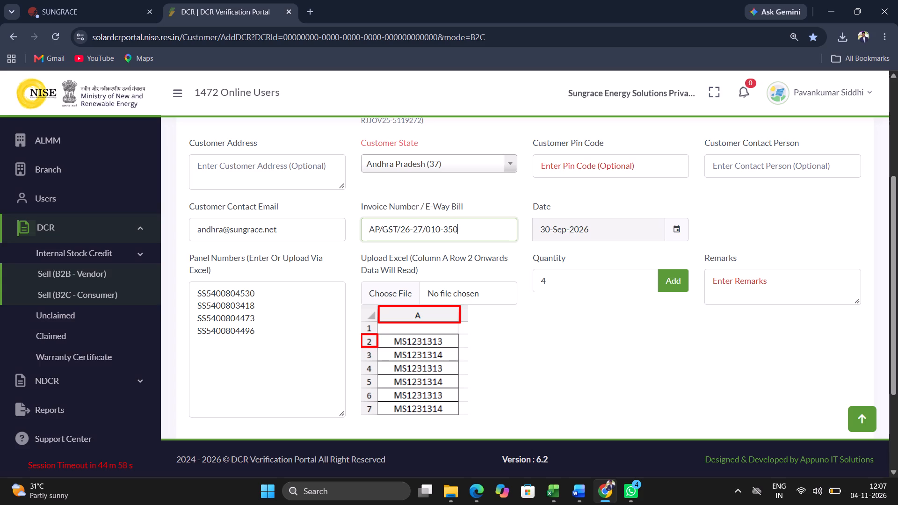
key(BackSpace)
key(BackSpace)
key(BackSpace)
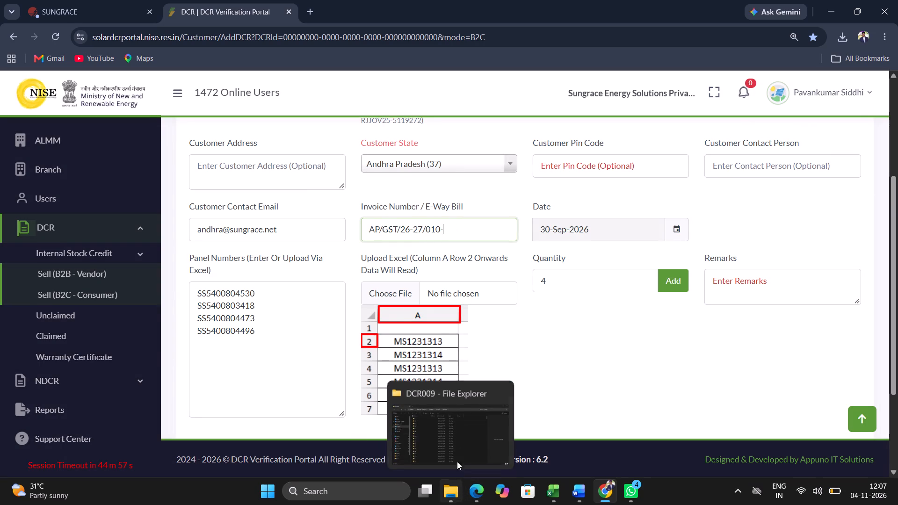
Check the last numbered folder in the DCR010 folder of dcr crf and complete the portal's invoice number as AP/GST/26-27/010-92.
click(461, 449)
click(353, 36)
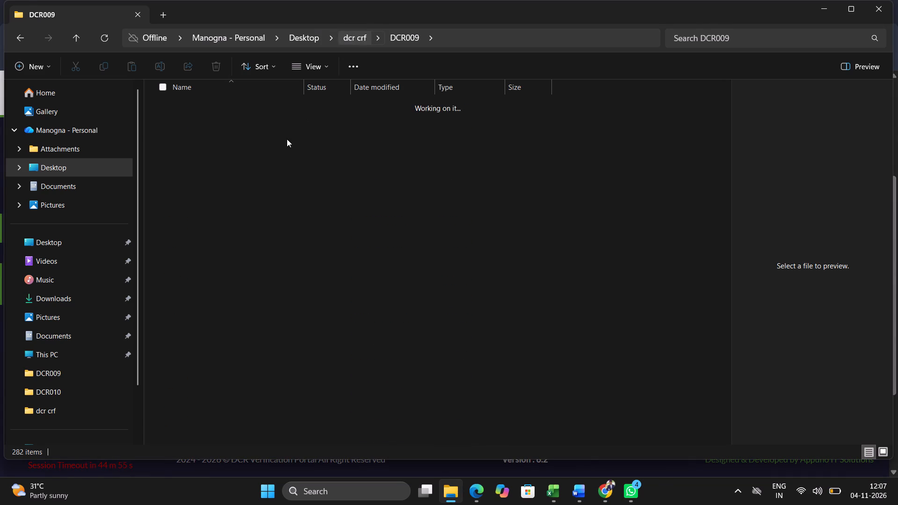
double_click(236, 258)
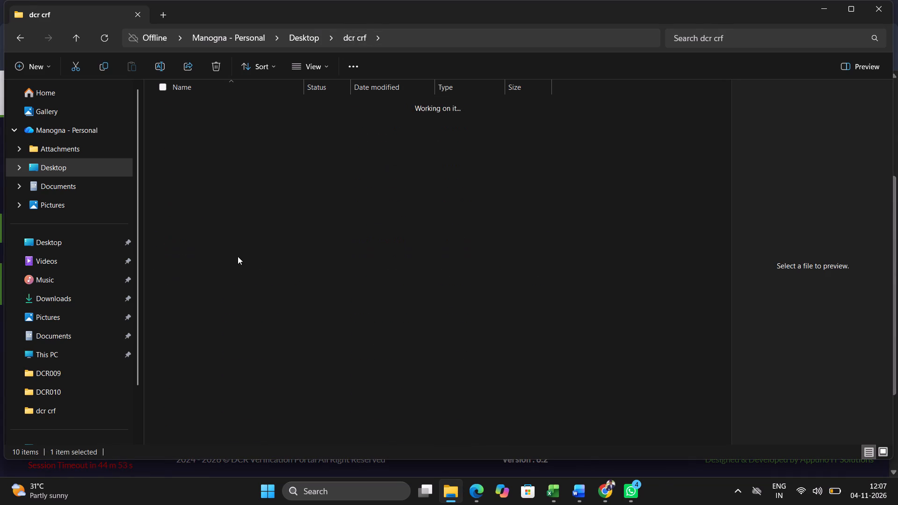
scroll(370, 144, down, 5)
scroll(332, 193, down, 13)
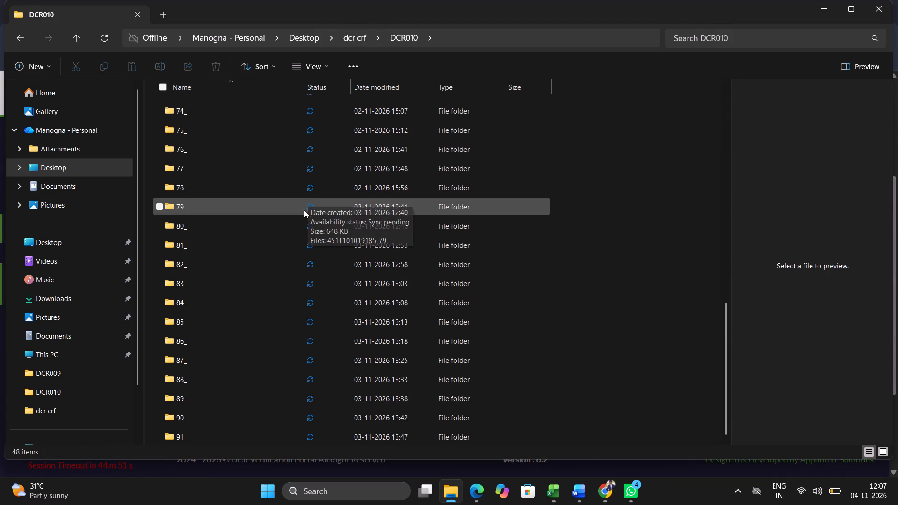
scroll(304, 206, down, 6)
scroll(318, 346, down, 3)
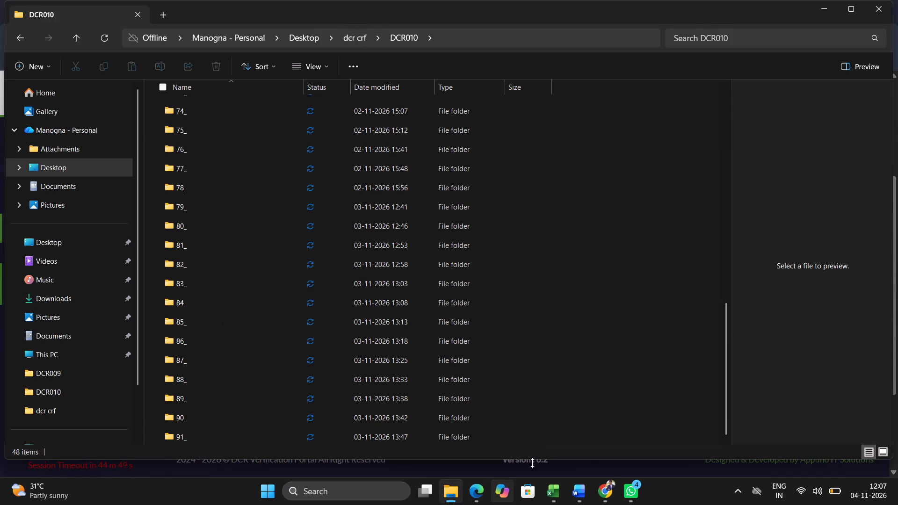
click(607, 457)
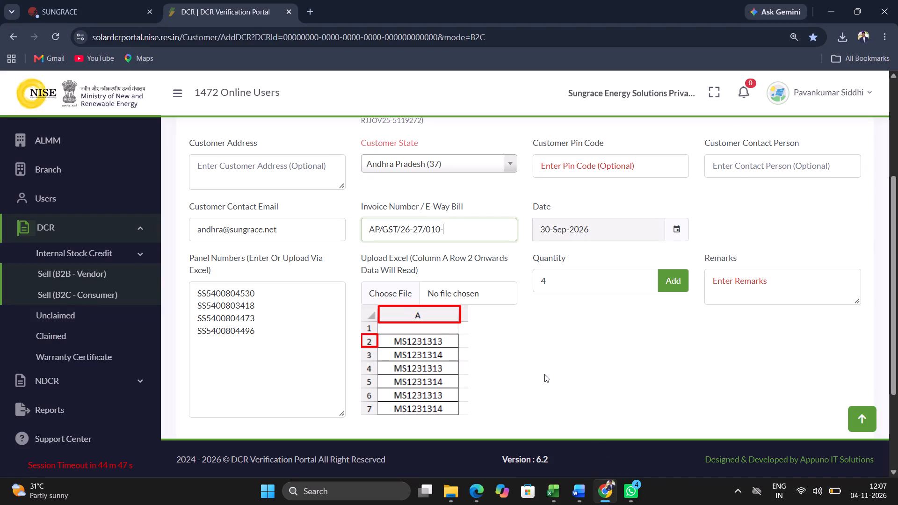
text(92)
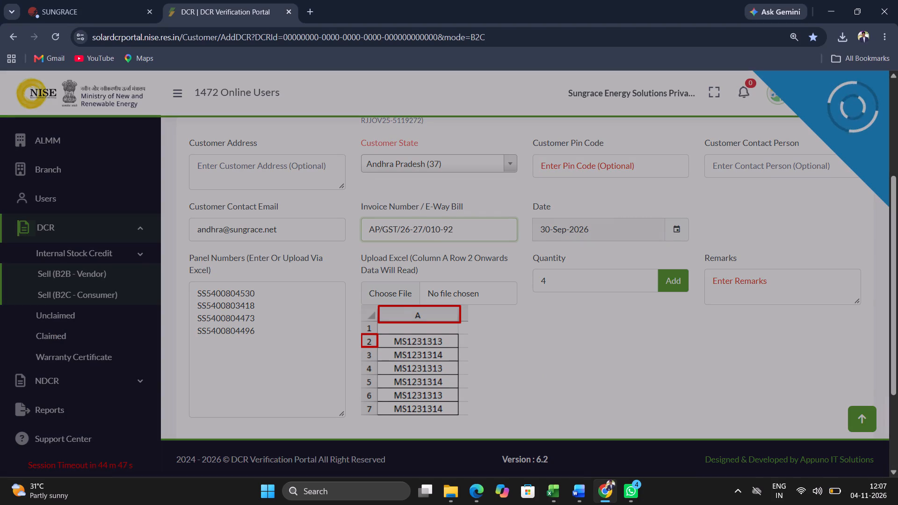
Set the invoice date to 22-Oct-2026 and add the four listed panels.
click(623, 234)
click(651, 248)
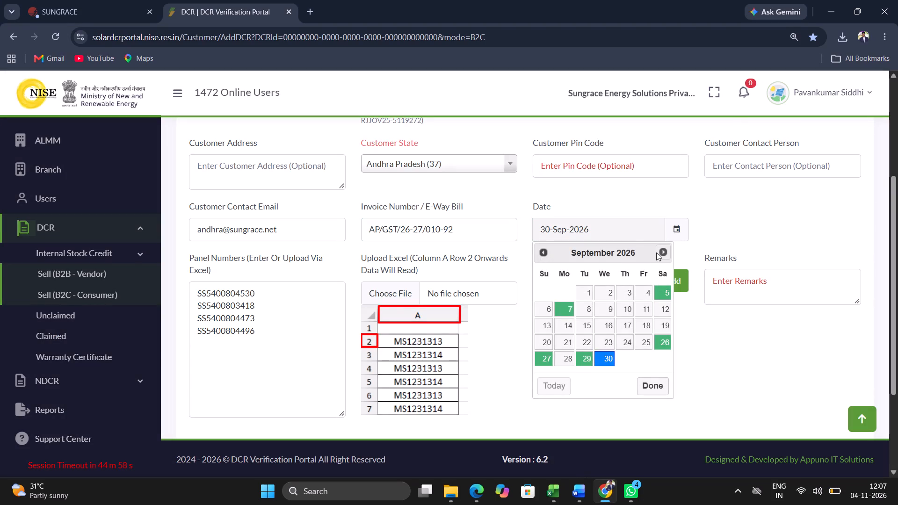
click(656, 252)
click(626, 341)
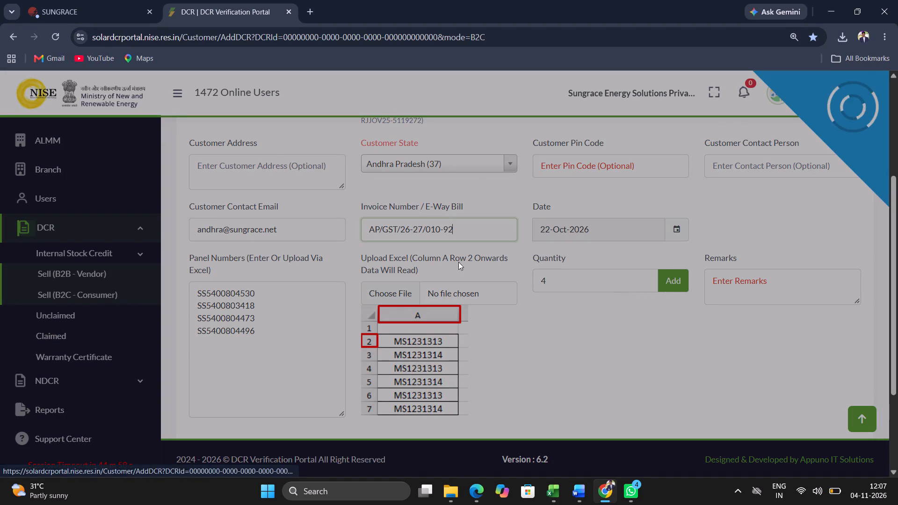
click(681, 282)
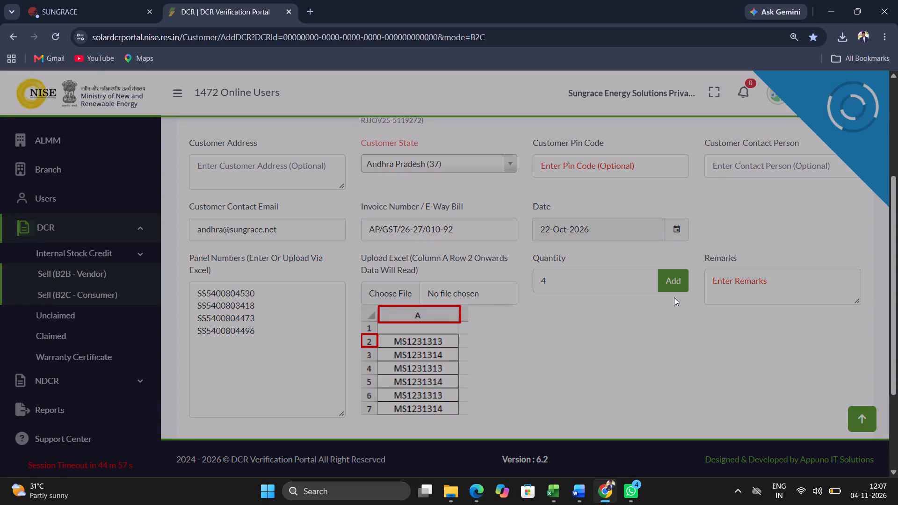
Copy the address from the installation's Quick Copy Details on the SUNGRACE site into Remarks on the DCR Verification Portal.
drag(771, 298, 775, 317)
click(99, 0)
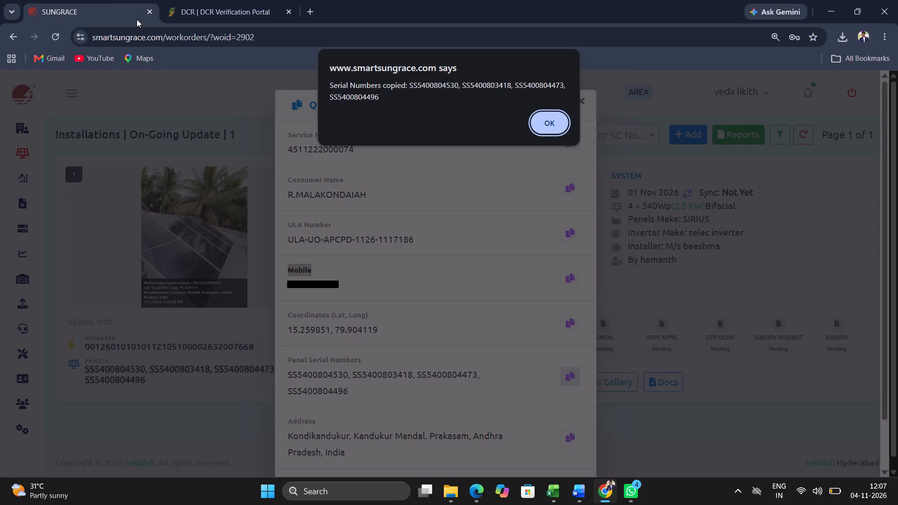
click(544, 121)
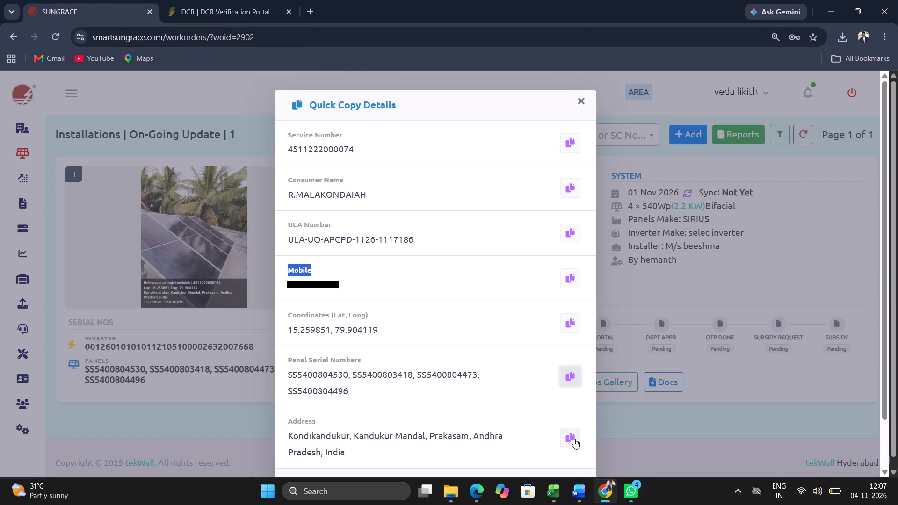
drag(565, 434, 558, 439)
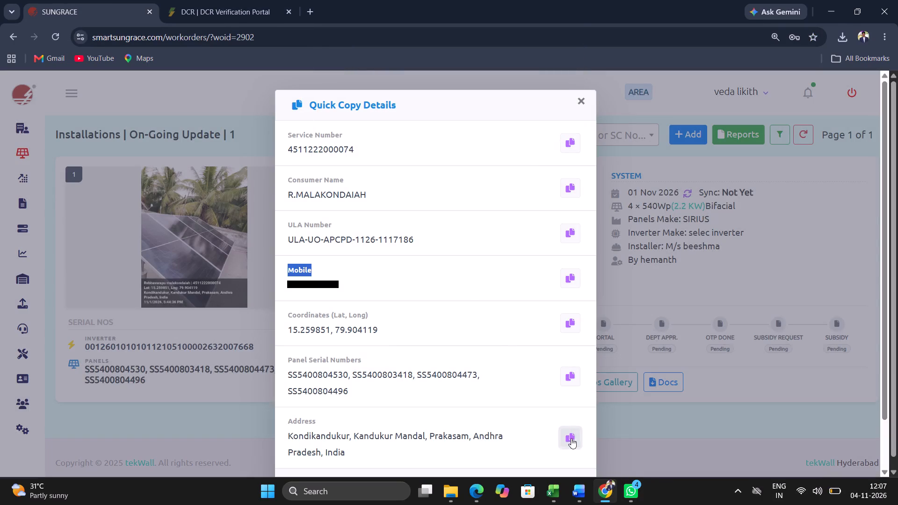
click(572, 439)
click(228, 0)
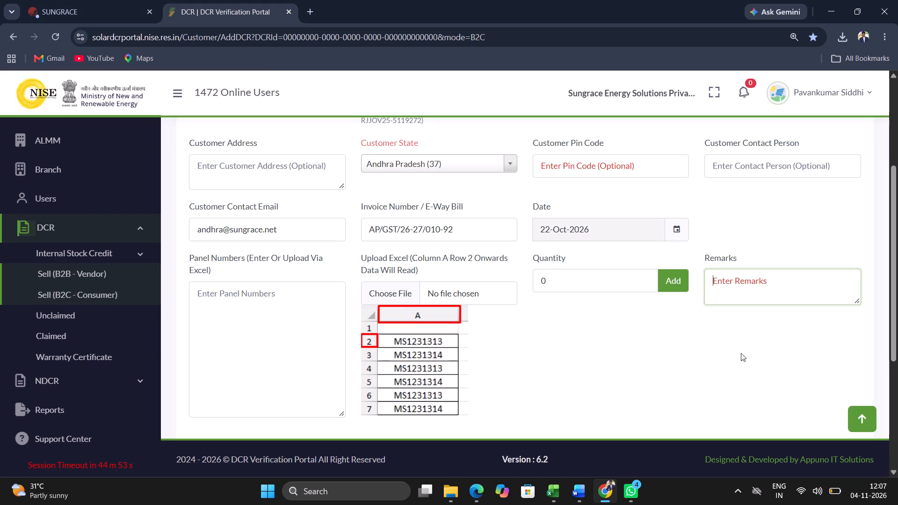
key(v)
key(BackSpace)
key(ctrl+v)
Look up the pincode of the installation's address on Google and enter 523101 as Customer Pin Code on the DCR Verification Portal.
drag(667, 177, 666, 171)
click(666, 171)
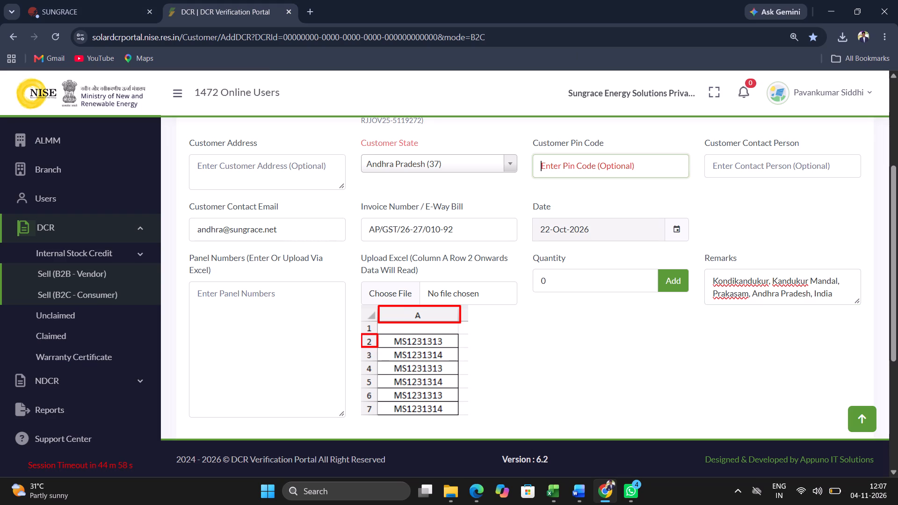
click(95, 4)
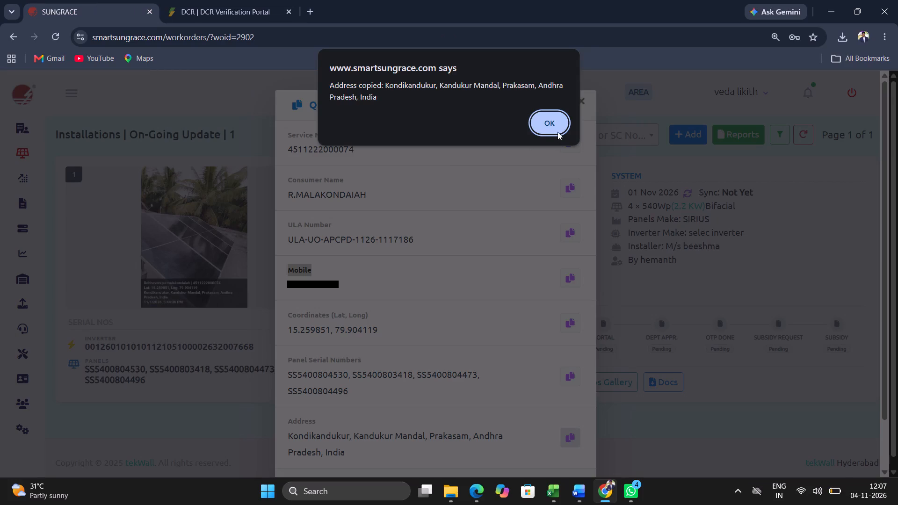
click(543, 125)
scroll(521, 146, down, 3)
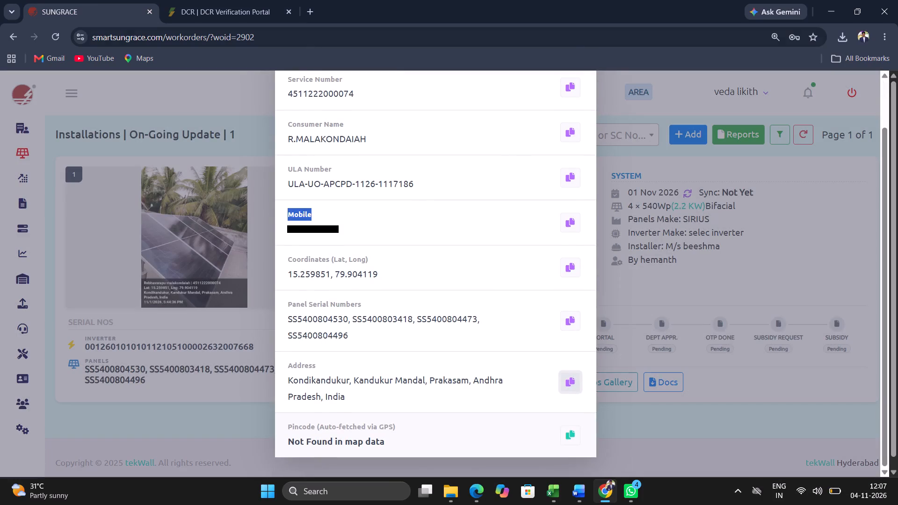
click(306, 8)
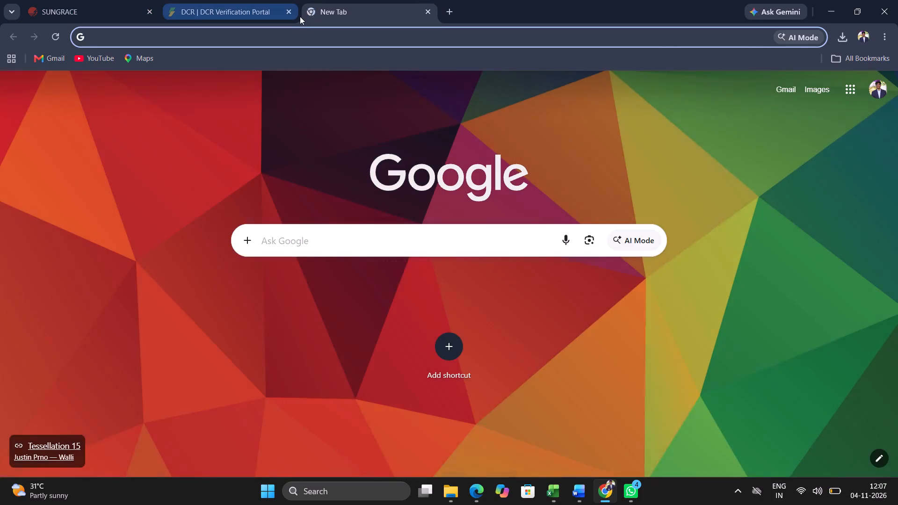
key(ctrl+v)
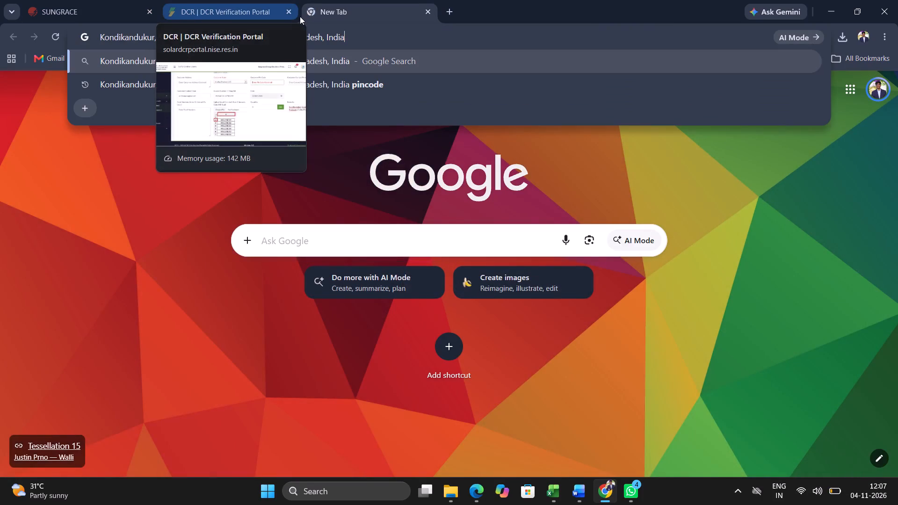
click(290, 76)
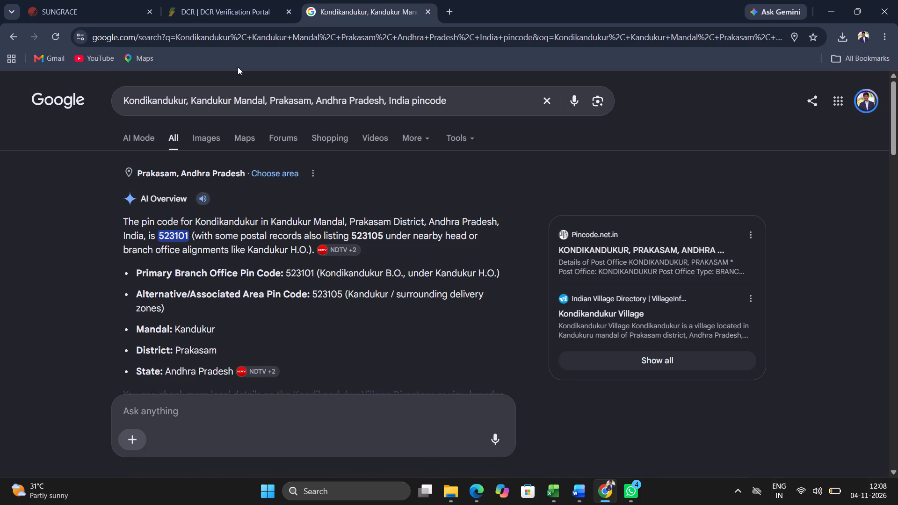
double_click(175, 233)
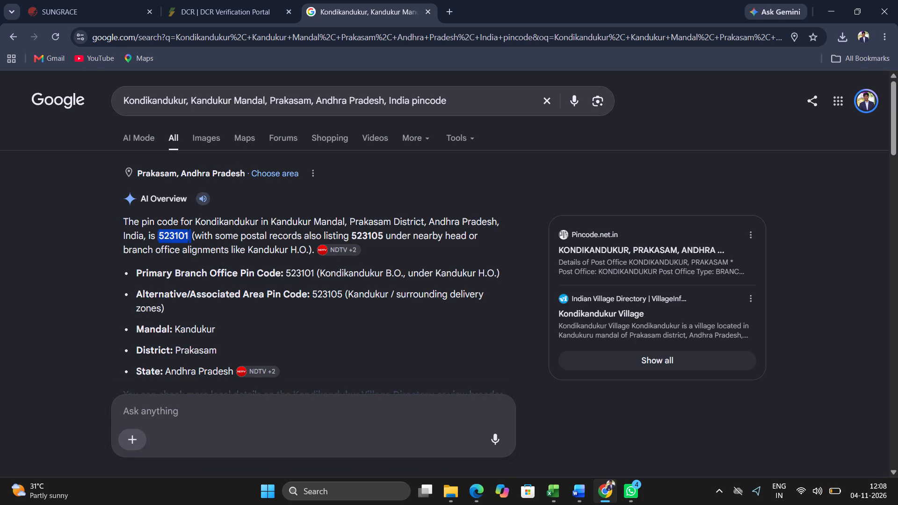
key(ctrl+c)
click(233, 1)
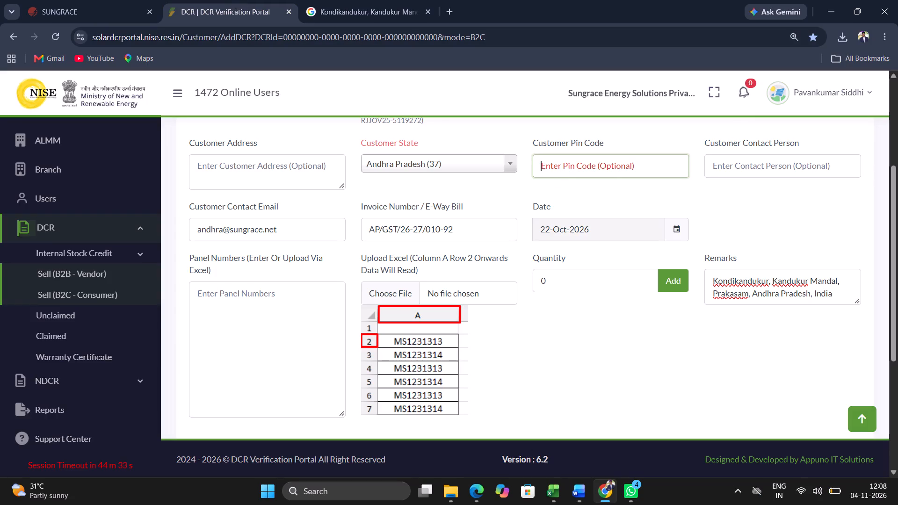
key(ctrl+v)
Confirm and submit the B2C DCR details for invoice AP/GST/26-27/010-92.
scroll(555, 169, down, 5)
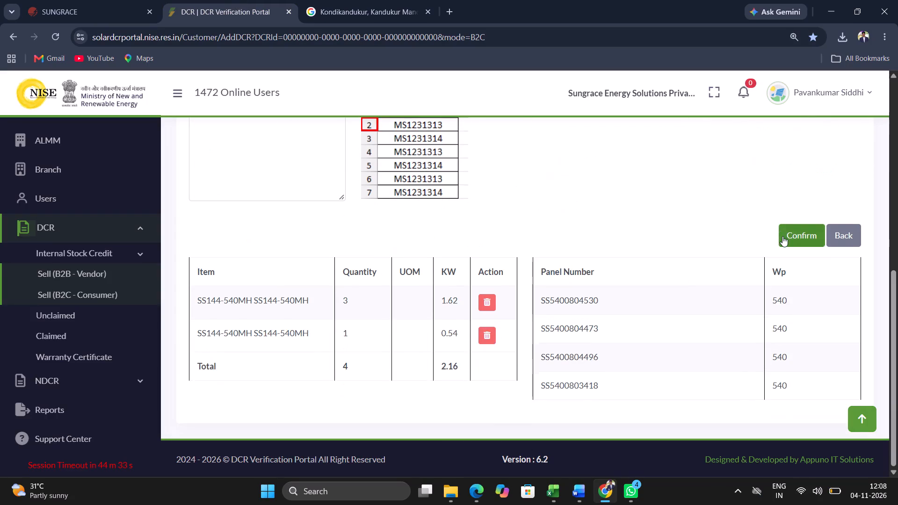
click(782, 236)
click(572, 342)
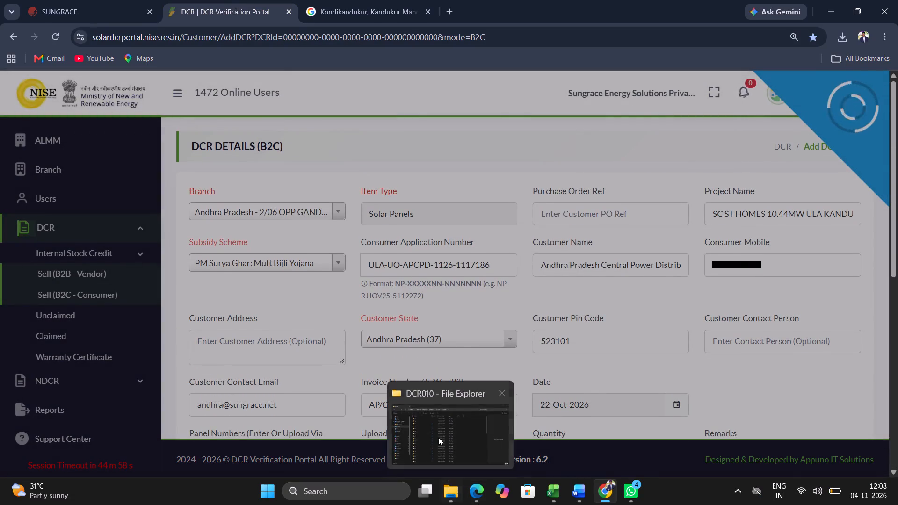
Create a new folder named 92_ in the DCR010 folder in File Explorer.
click(436, 430)
click(18, 66)
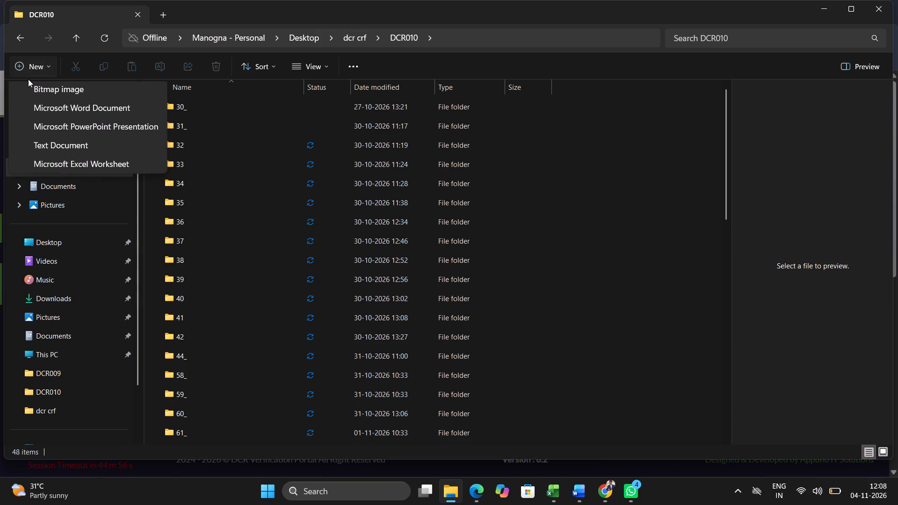
click(36, 92)
text(92)
key(shift+underscore)
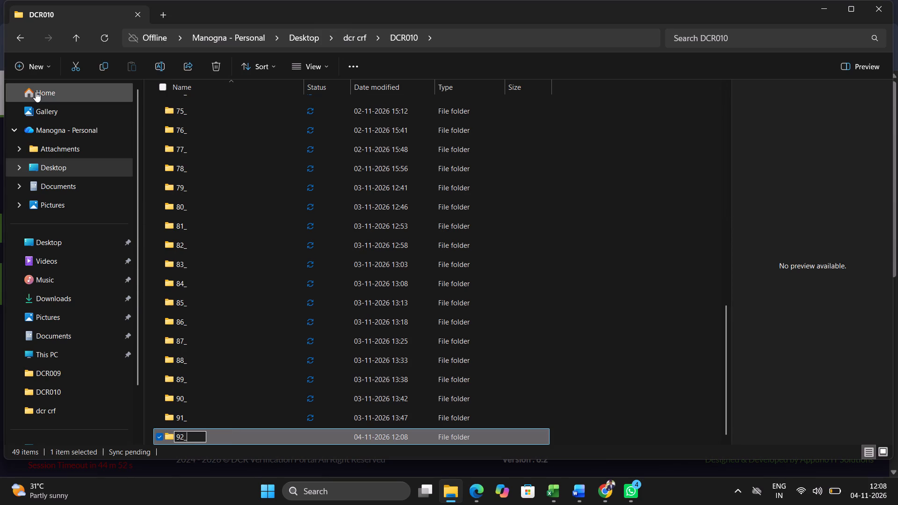
key(Return)
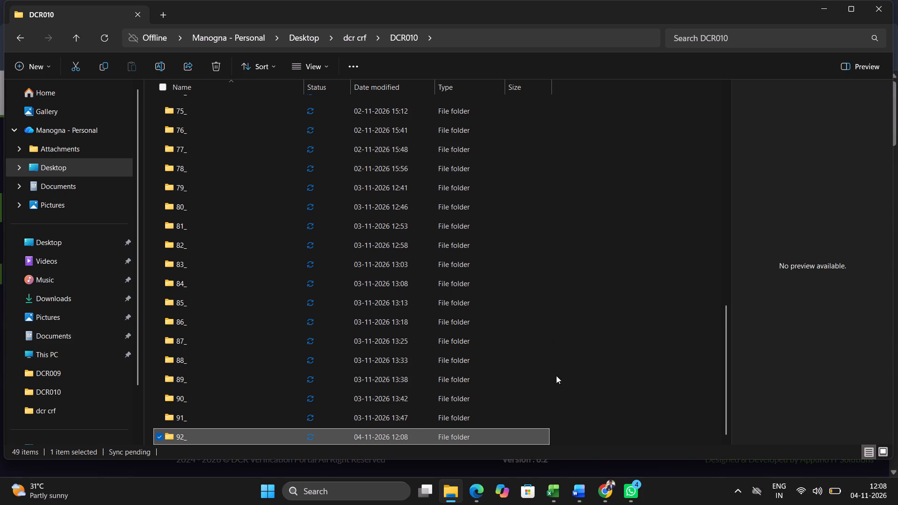
Download the PDF certificate for invoice AP/GST/26-27/010-92, naming it with the service number from SUNGRACE's Quick Copy Details followed by -92.
click(577, 429)
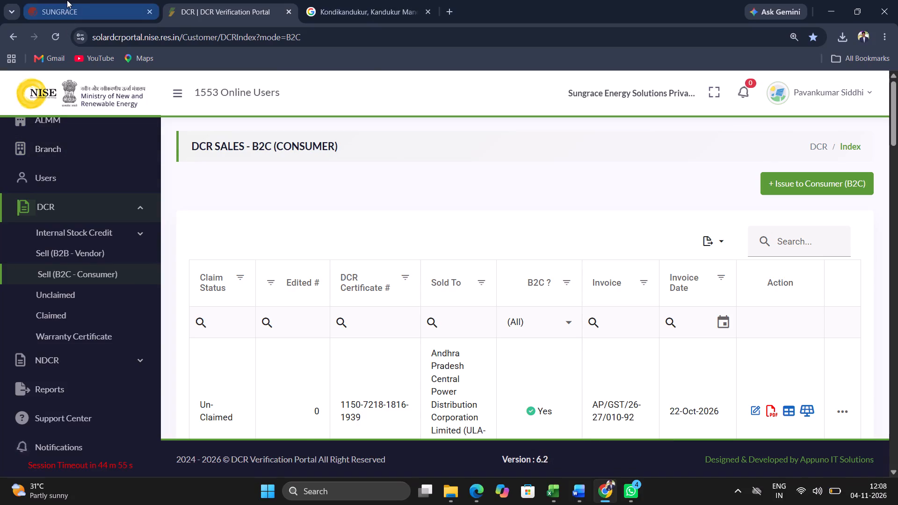
click(67, 0)
scroll(671, 212, up, 3)
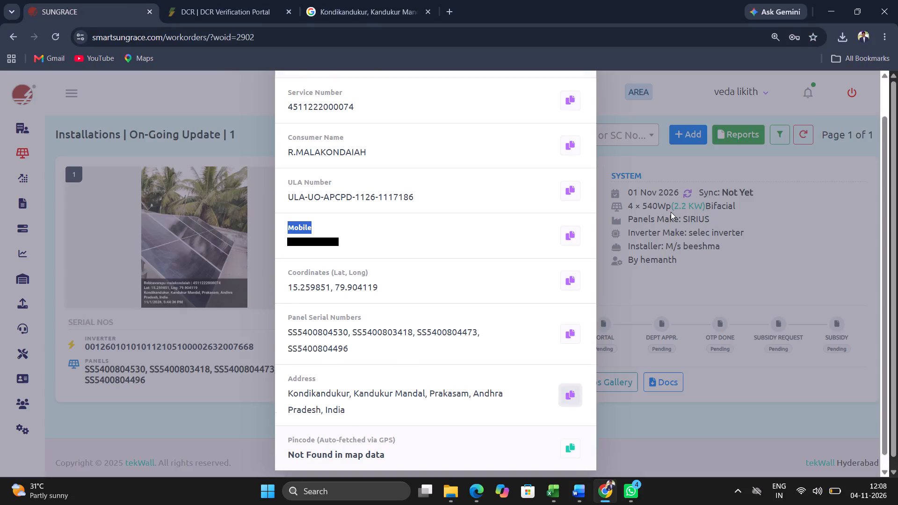
click(565, 141)
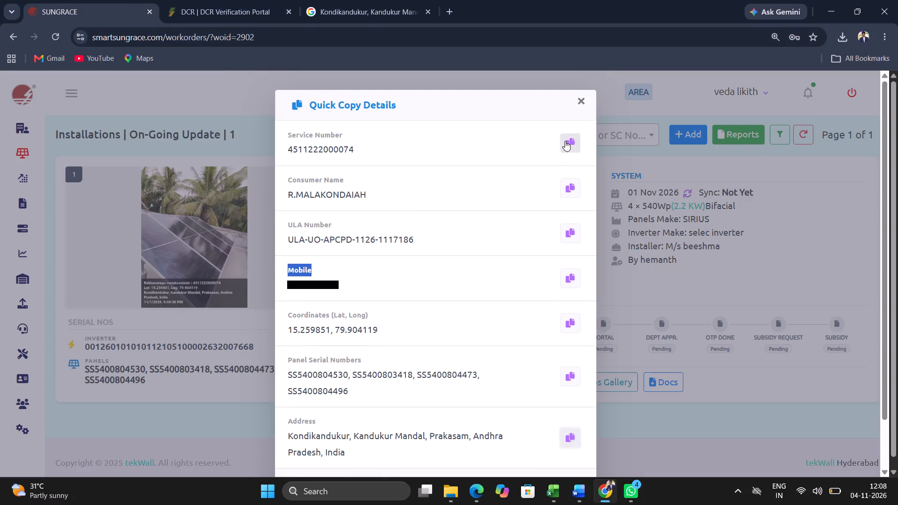
click(224, 0)
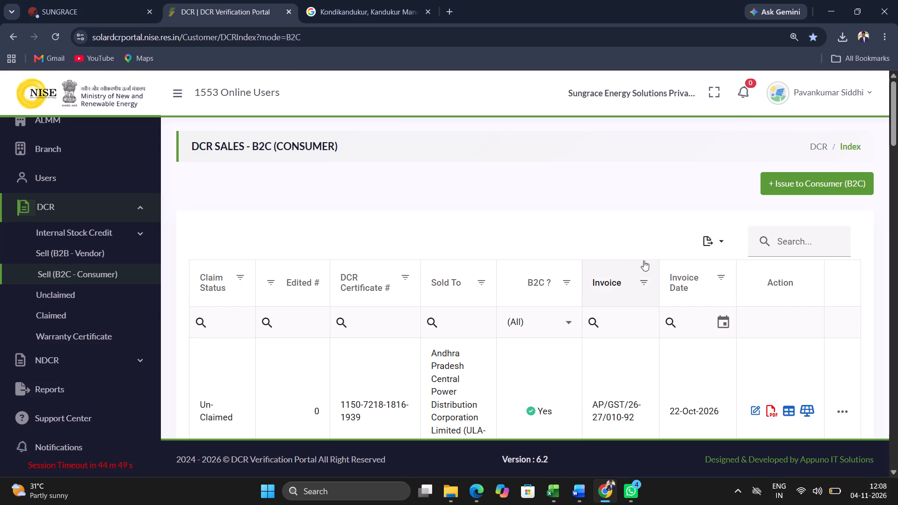
click(768, 414)
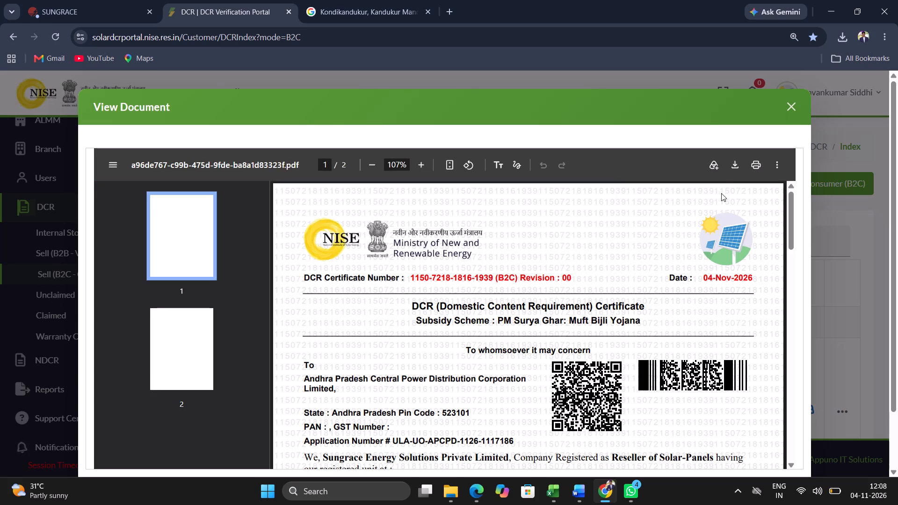
click(738, 155)
click(739, 159)
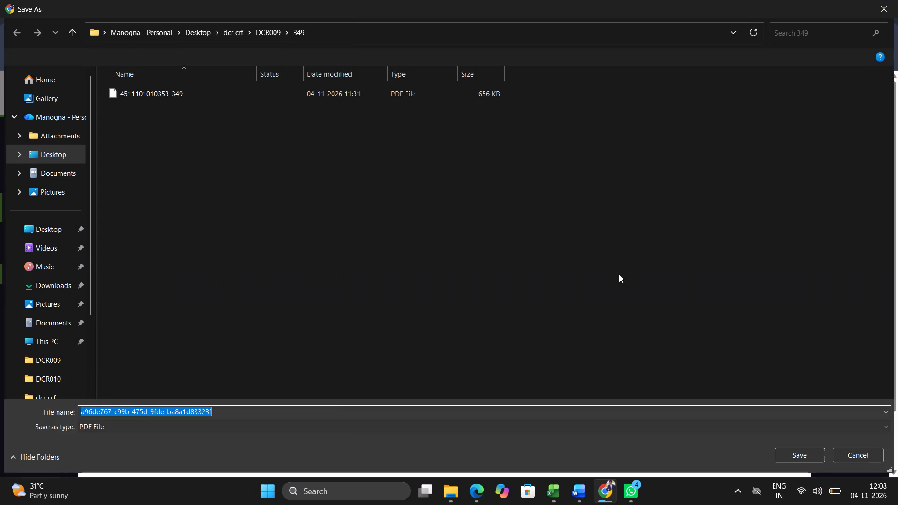
key(ctrl+v)
key(minus)
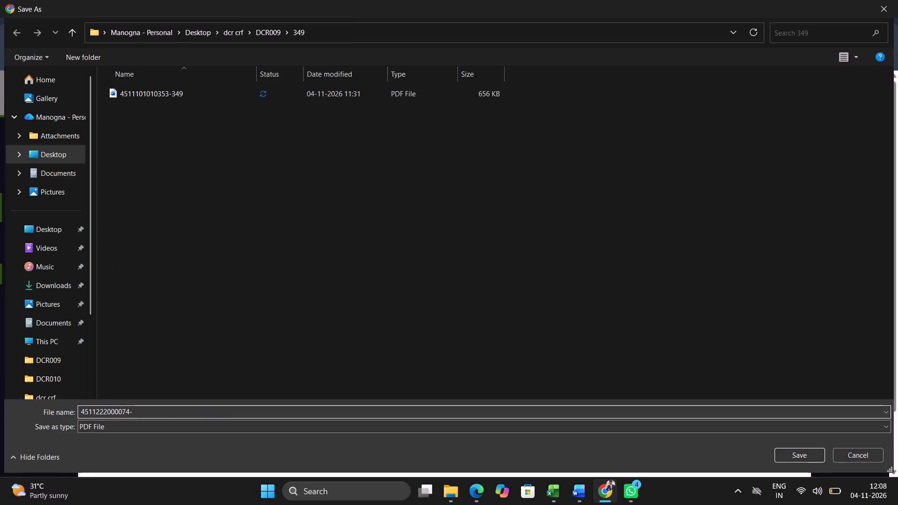
text(350)
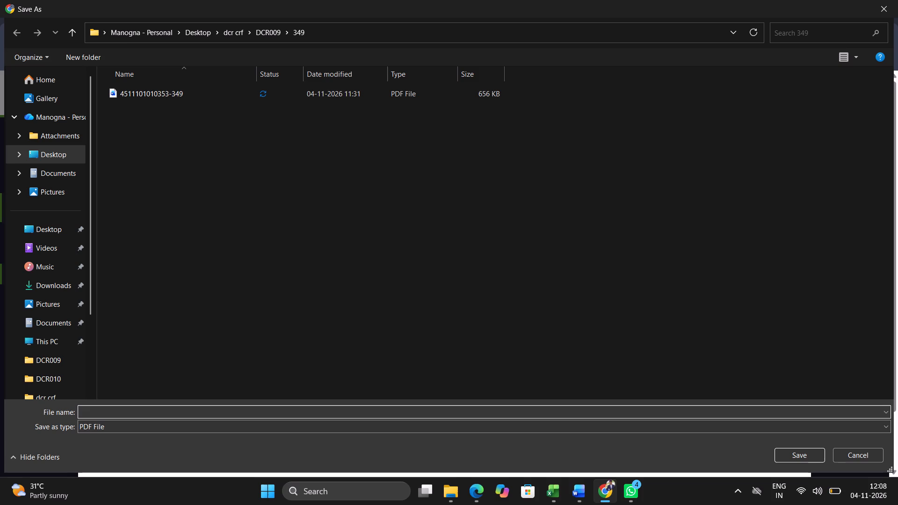
key(BackSpace)
key(BackSpace)
key(BackSpace)
text(92)
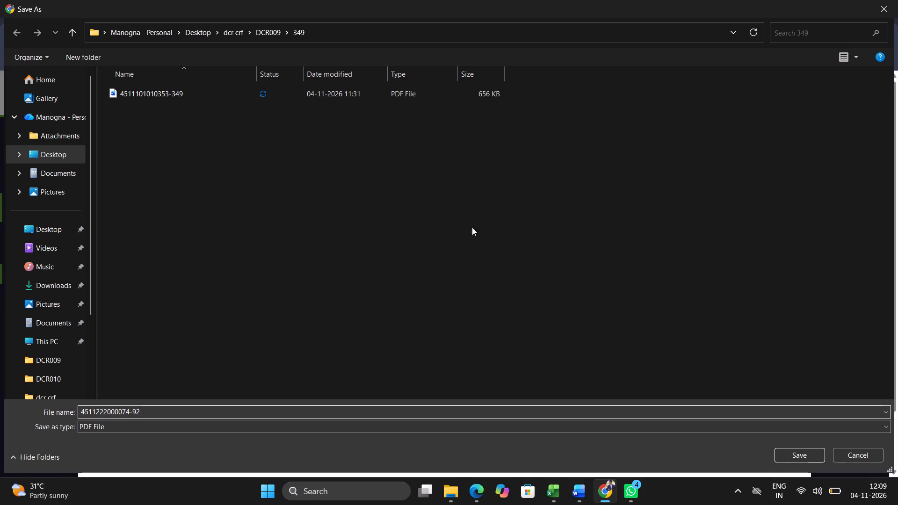
Save the certificate PDF in the 92_ folder inside DCR010 of dcr crf.
click(279, 38)
click(224, 10)
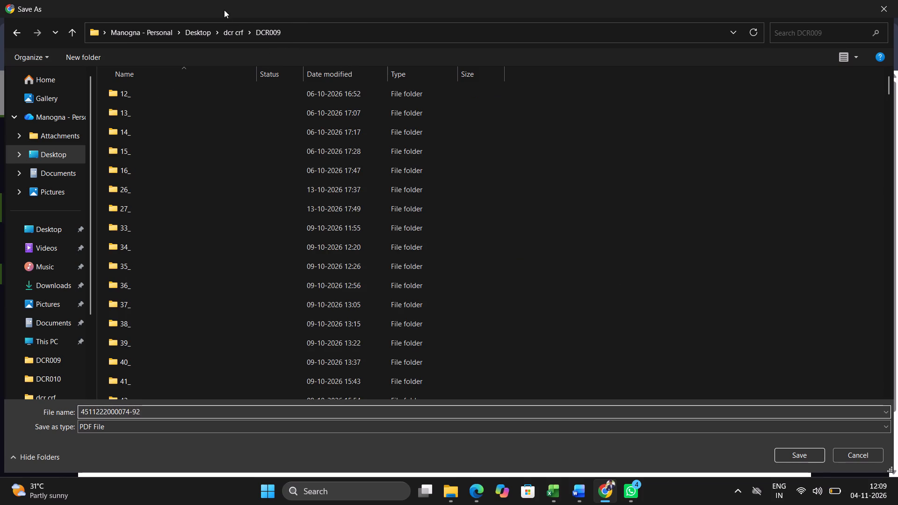
click(232, 31)
double_click(184, 251)
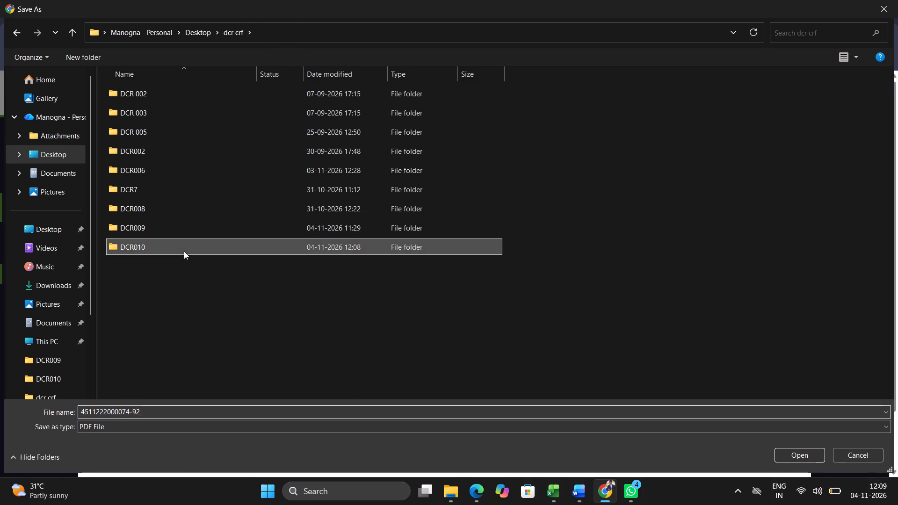
scroll(388, 258, down, 5)
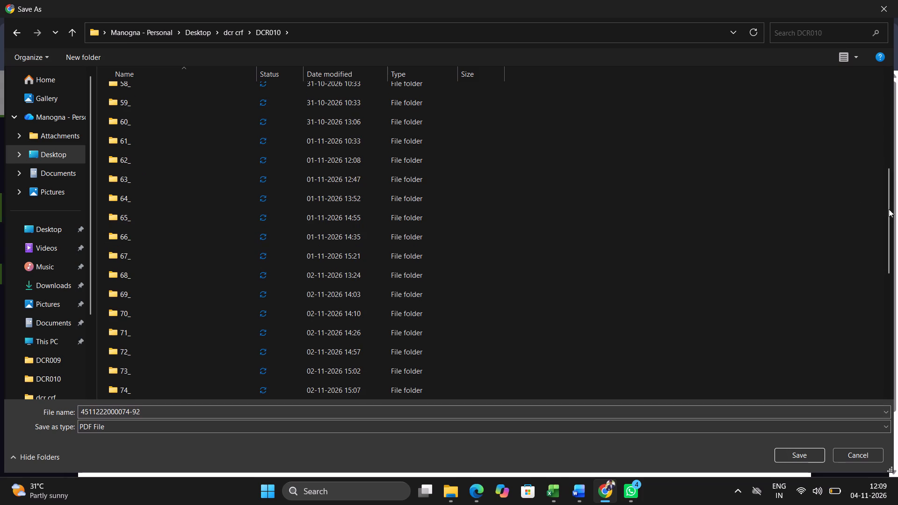
drag(885, 221, 878, 400)
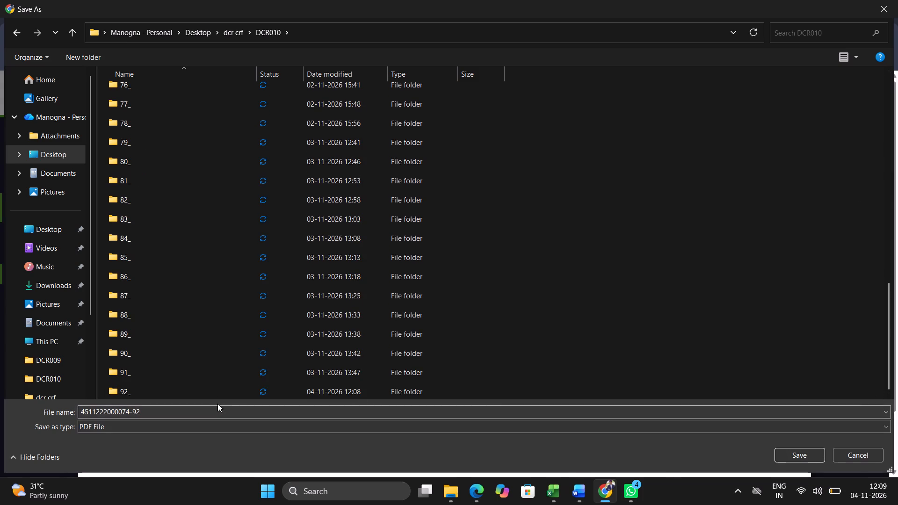
double_click(213, 391)
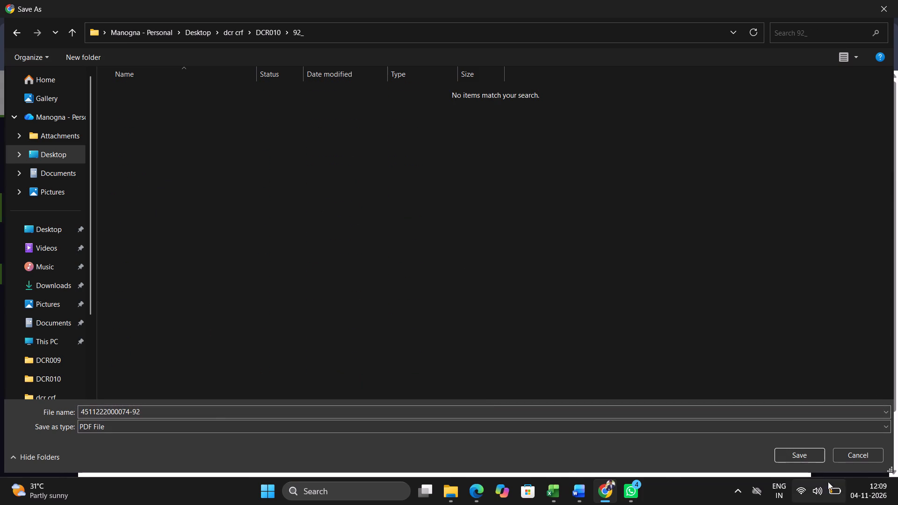
click(784, 450)
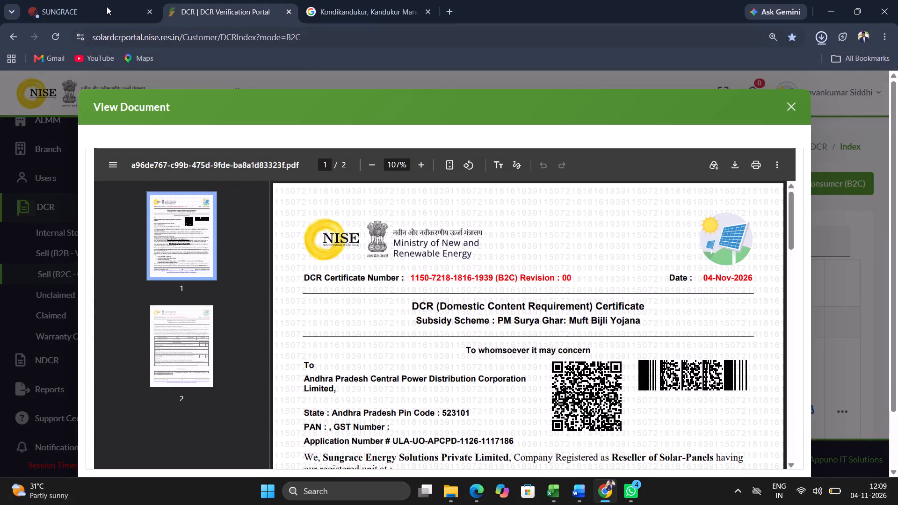
Switch to SUNGRACE, dismiss the copied service number details, and open the displayed installation's update form.
click(89, 0)
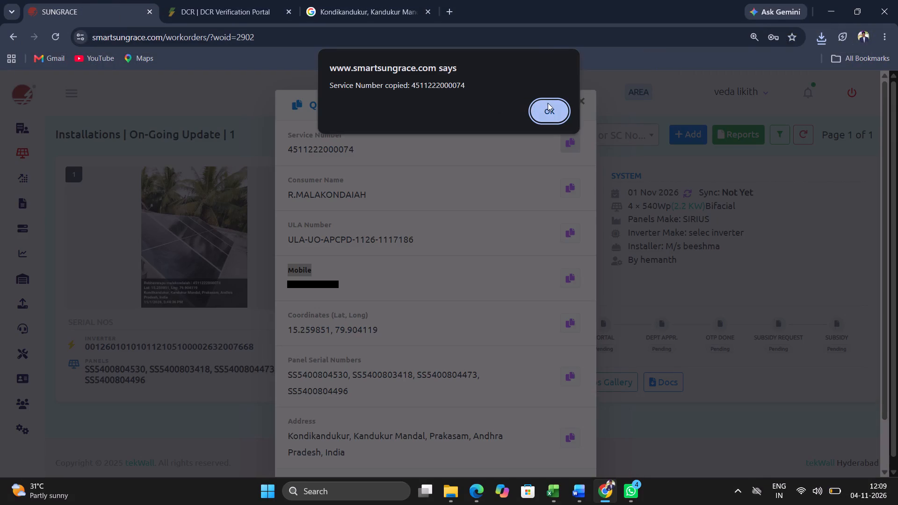
click(549, 103)
click(579, 98)
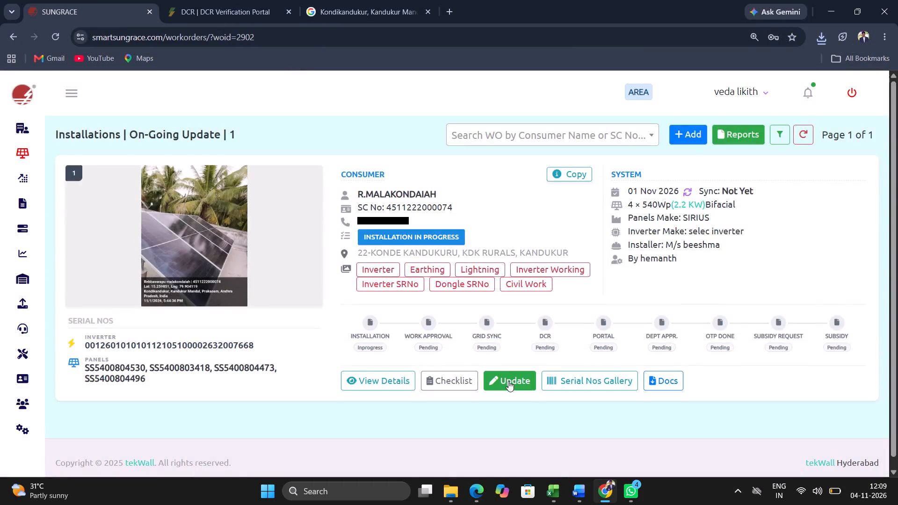
click(508, 381)
click(344, 332)
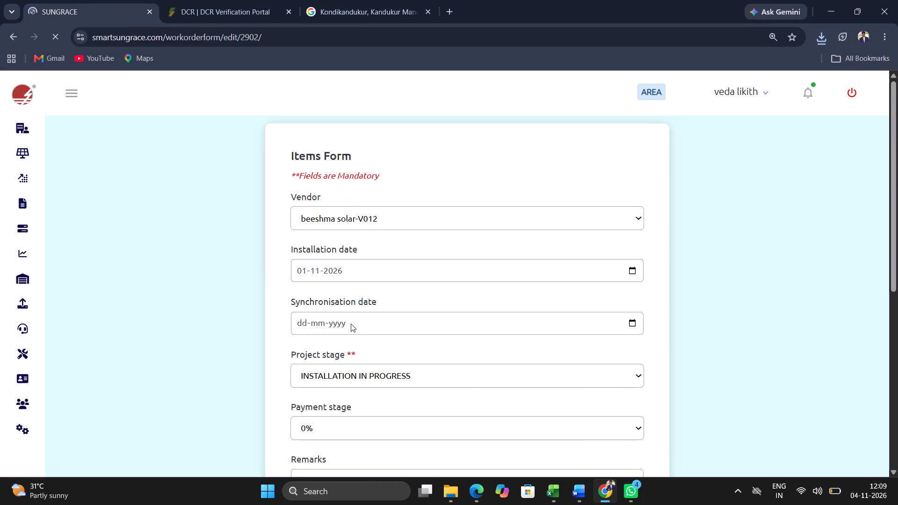
Attach the certificate PDF ending in -92 from dcr crf's DCR010 folder 92_ as the Dcr upload, and submit the form.
scroll(353, 320, down, 6)
click(321, 282)
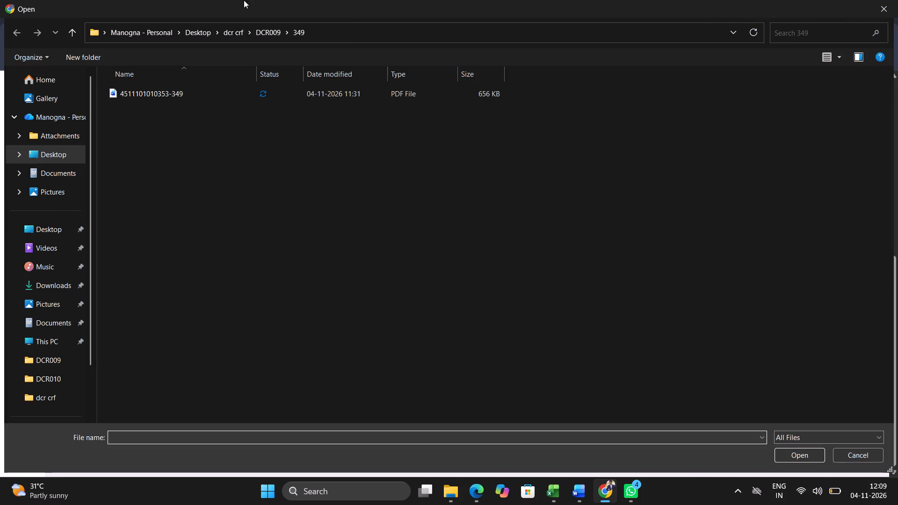
drag(239, 32, 236, 43)
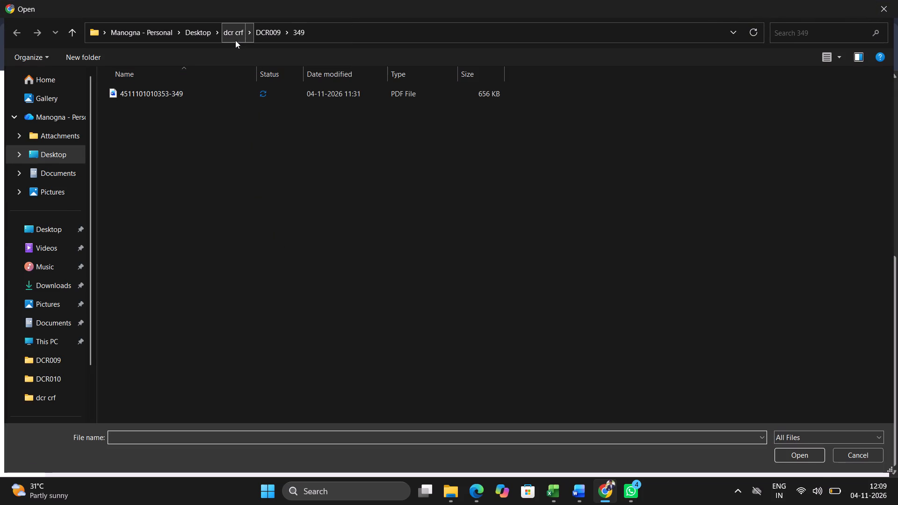
click(238, 29)
click(237, 31)
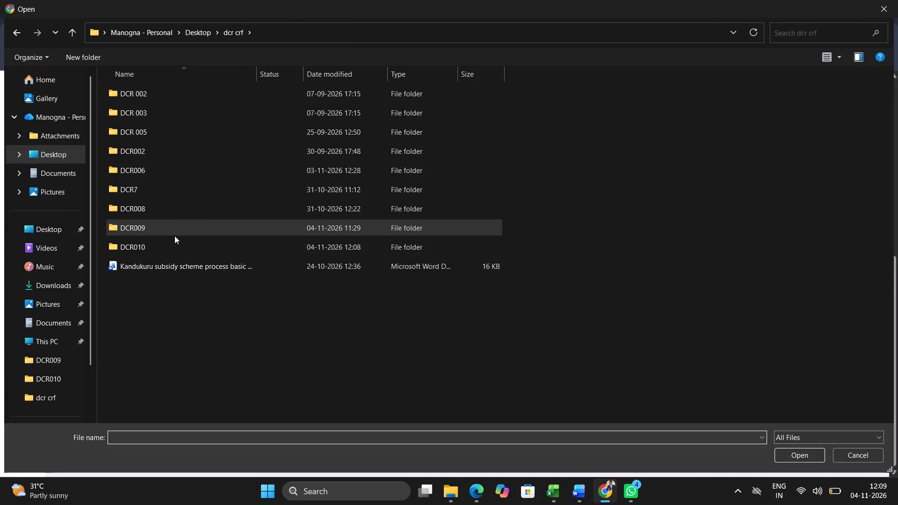
double_click(175, 240)
scroll(191, 169, down, 4)
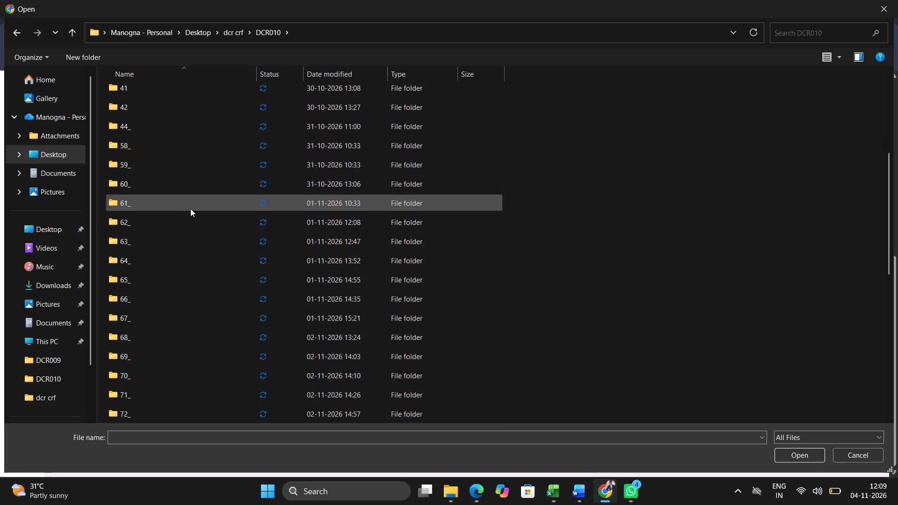
scroll(193, 215, down, 14)
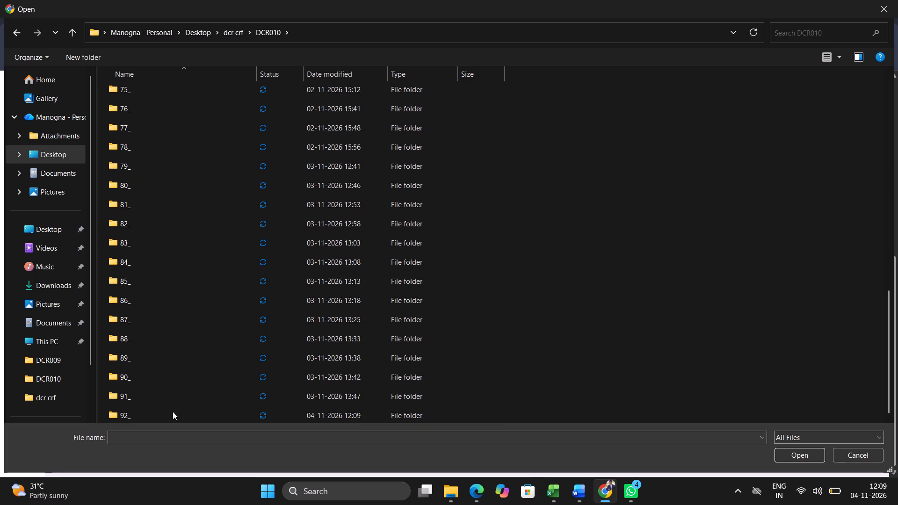
double_click(174, 416)
double_click(195, 101)
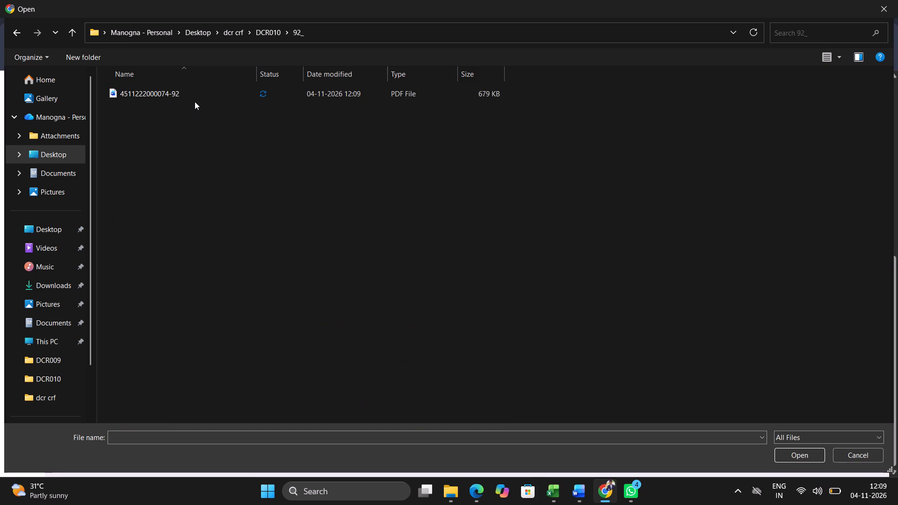
click(198, 93)
click(198, 93)
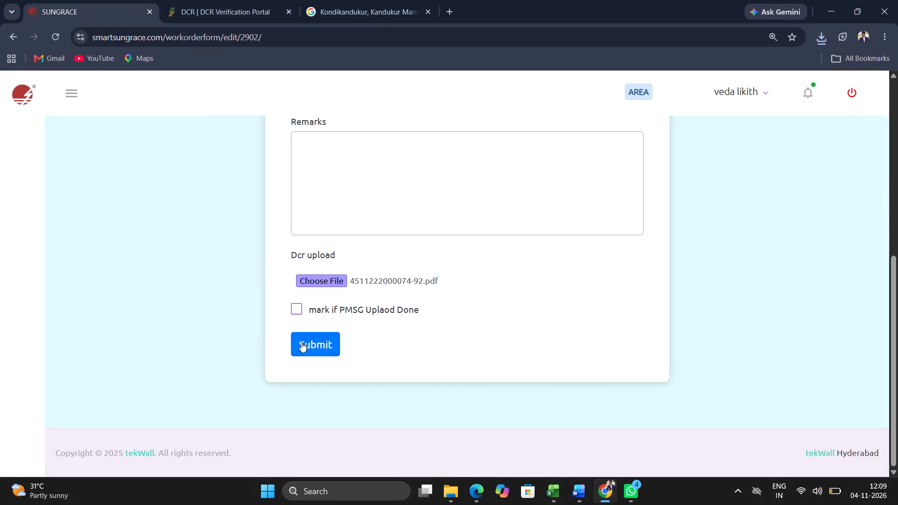
double_click(304, 345)
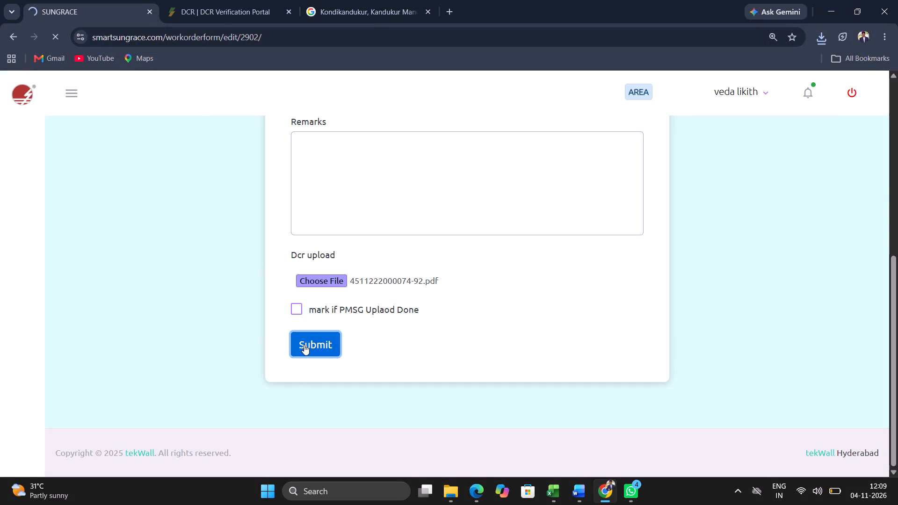
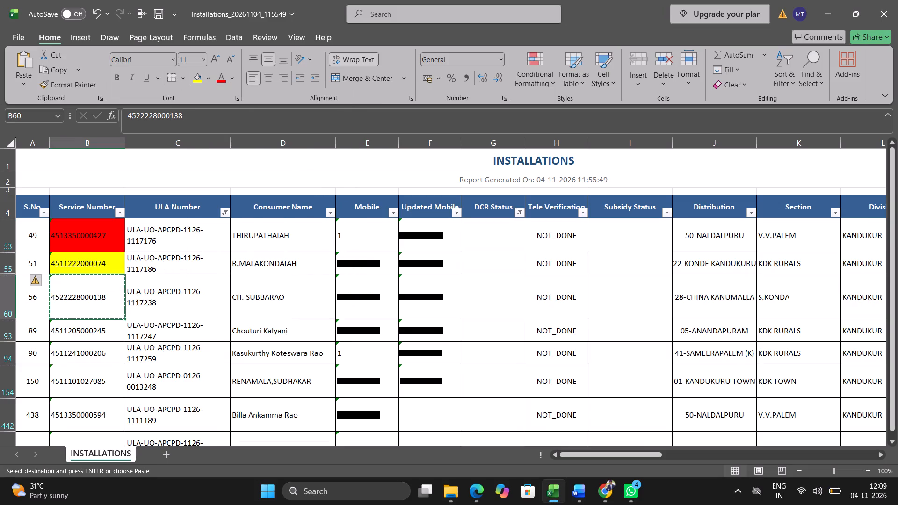
Switch to SUNGRACE and search the installations for the service number copied from the S.No 56 row of the Excel installations report.
click(601, 438)
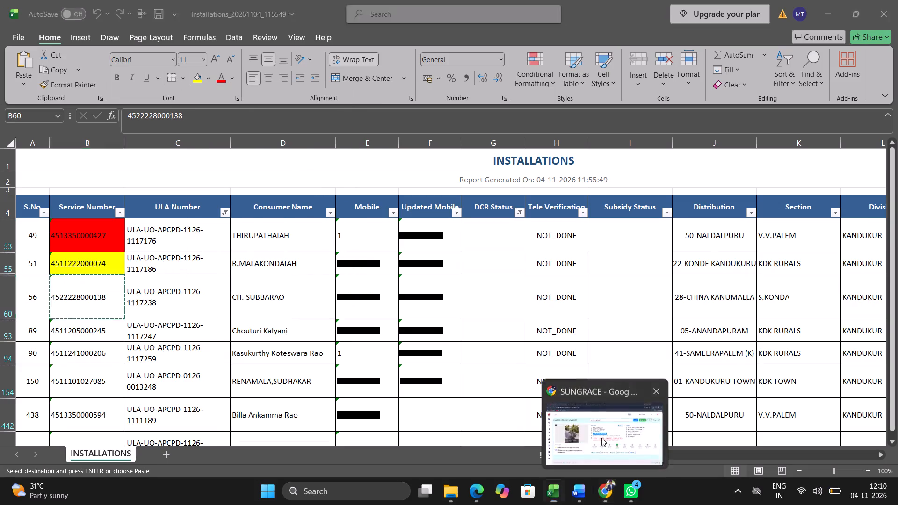
click(478, 141)
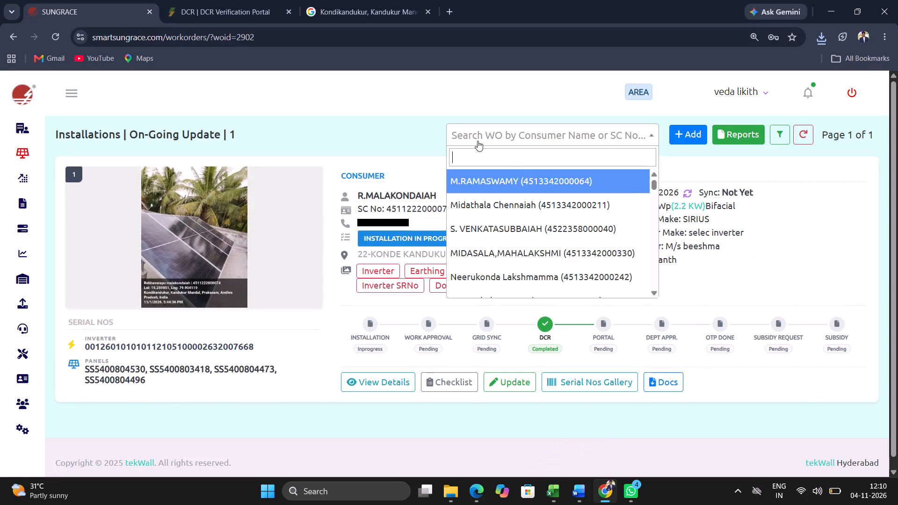
key(ctrl+v)
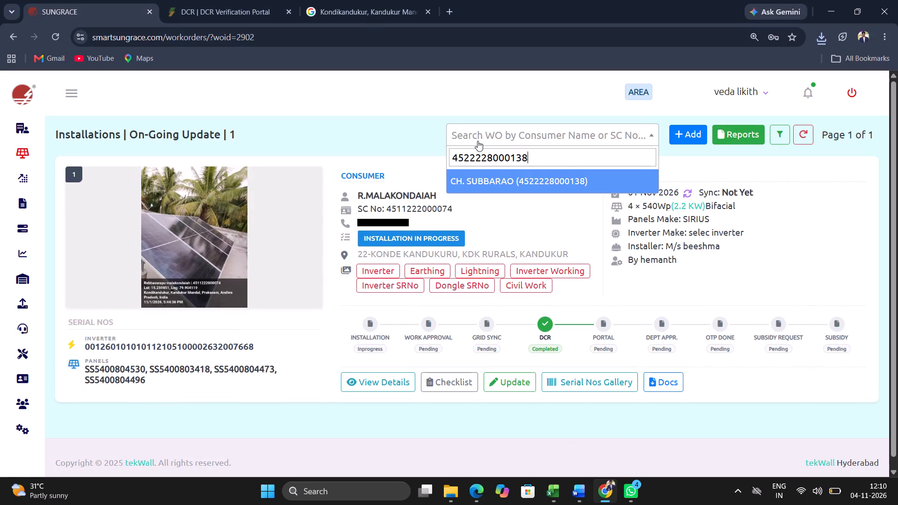
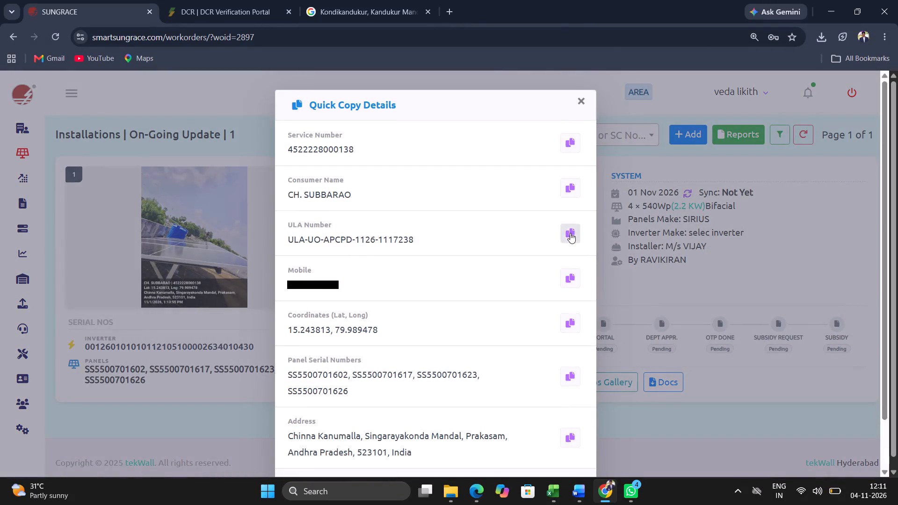
Copy the installation's ULA number from SUNGRACE and enter it as the Consumer Application Number in a new B2C DCR on the DCR portal.
ctrl+click(570, 233)
ctrl+click(211, 0)
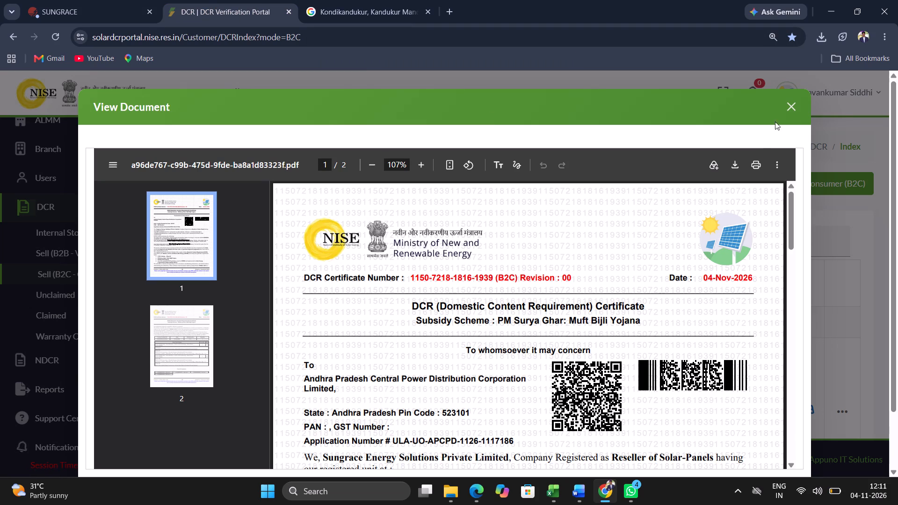
ctrl+click(796, 102)
ctrl+click(772, 181)
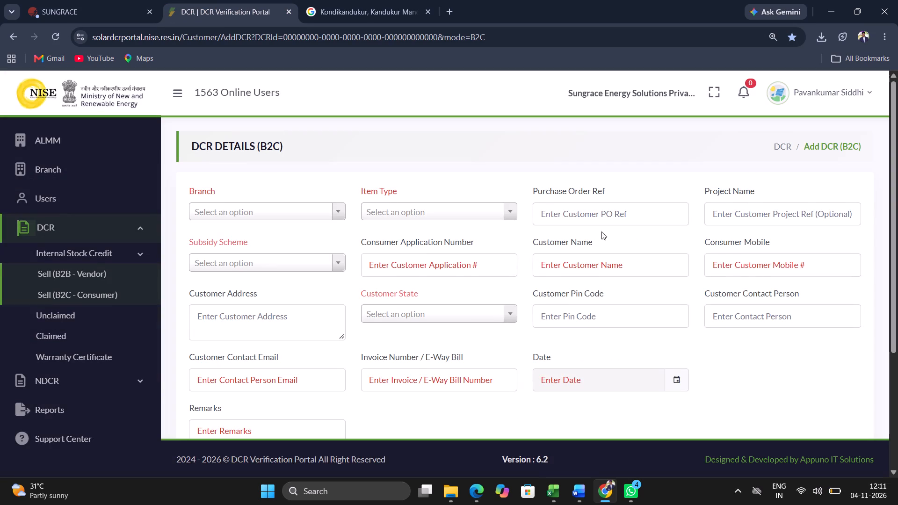
ctrl+click(478, 269)
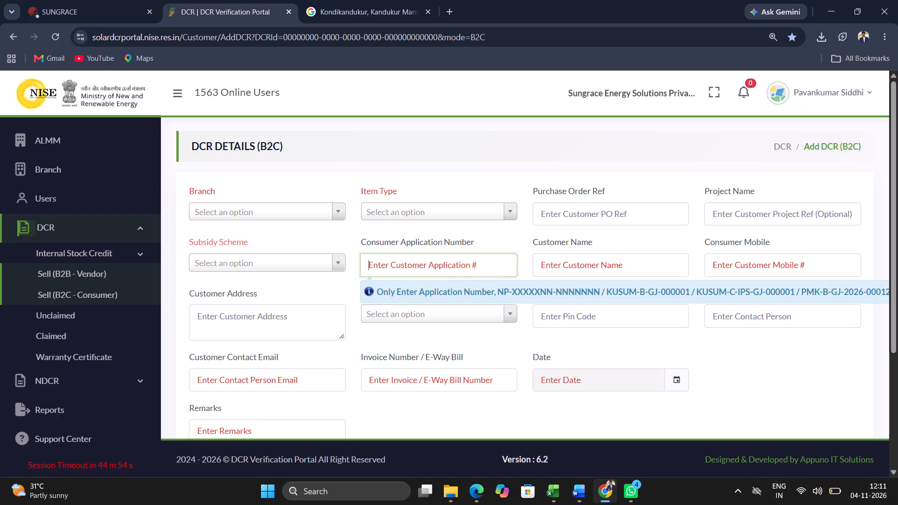
key(ctrl+v)
ctrl+click(478, 268)
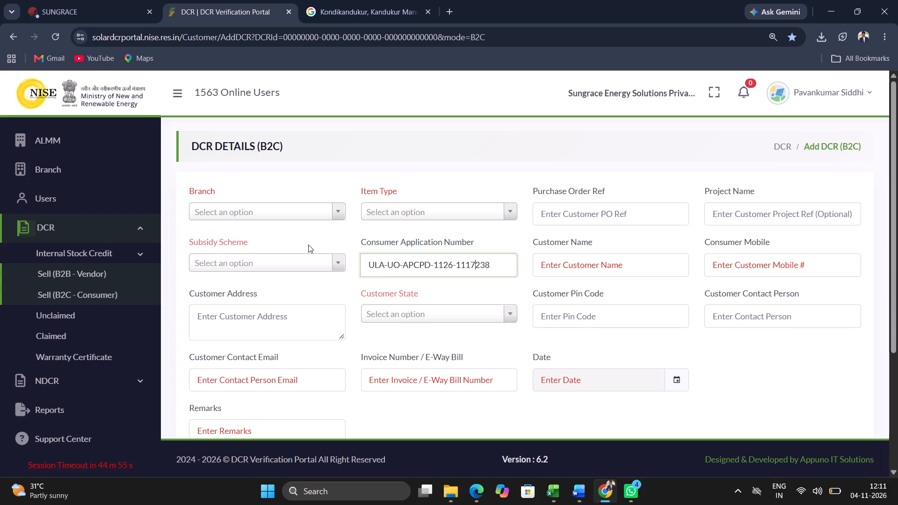
Set the Andhra Pradesh branch, the PM Surya Ghar: Muft Bijli Yojana subsidy scheme and the Solar Panels item type.
click(270, 219)
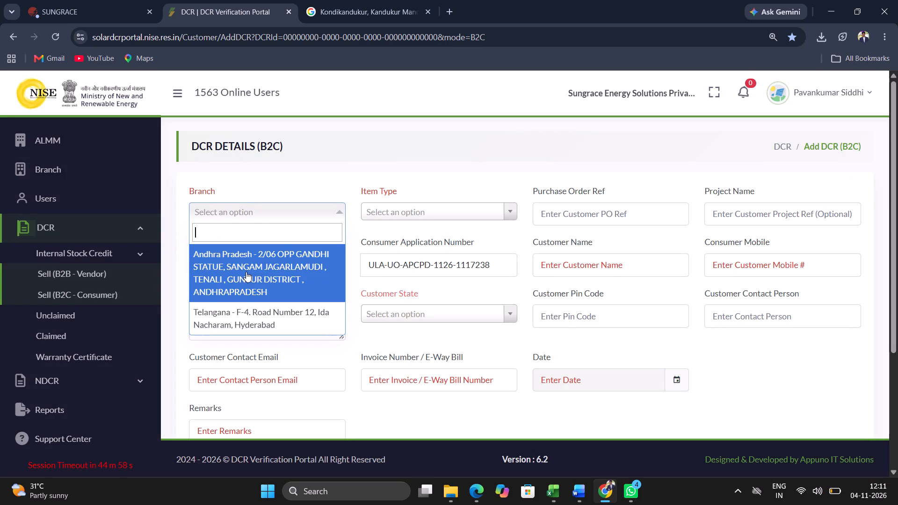
click(250, 269)
drag(267, 256, 268, 260)
click(259, 358)
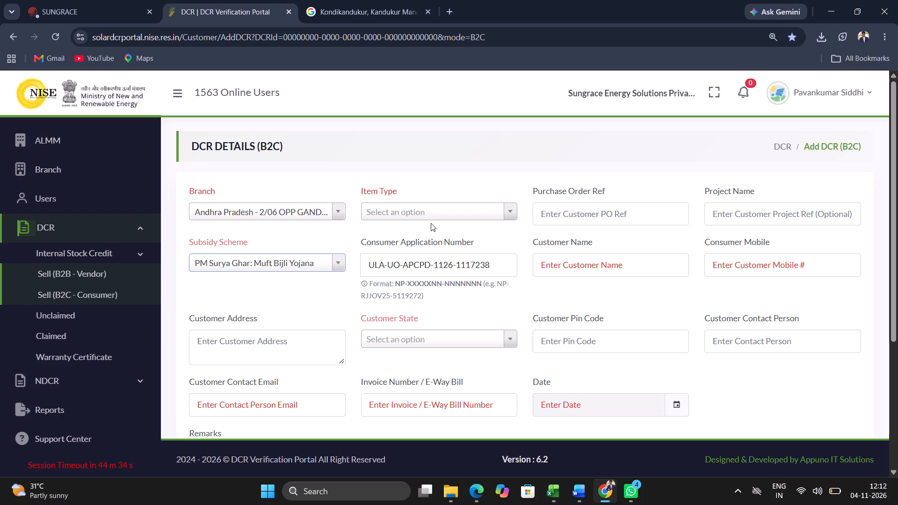
click(435, 209)
click(420, 251)
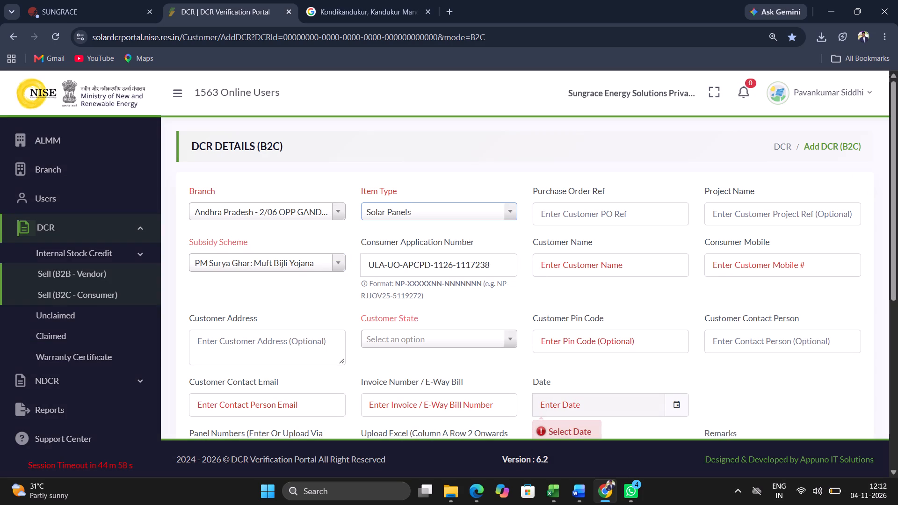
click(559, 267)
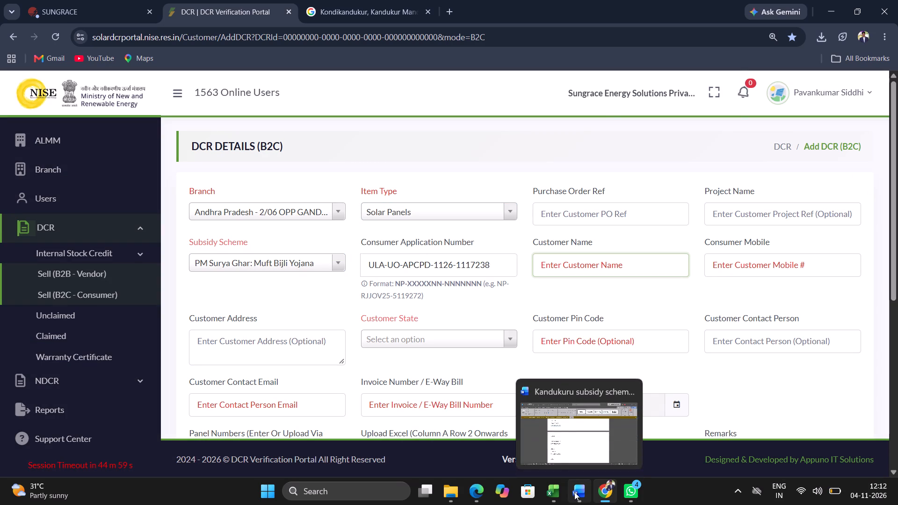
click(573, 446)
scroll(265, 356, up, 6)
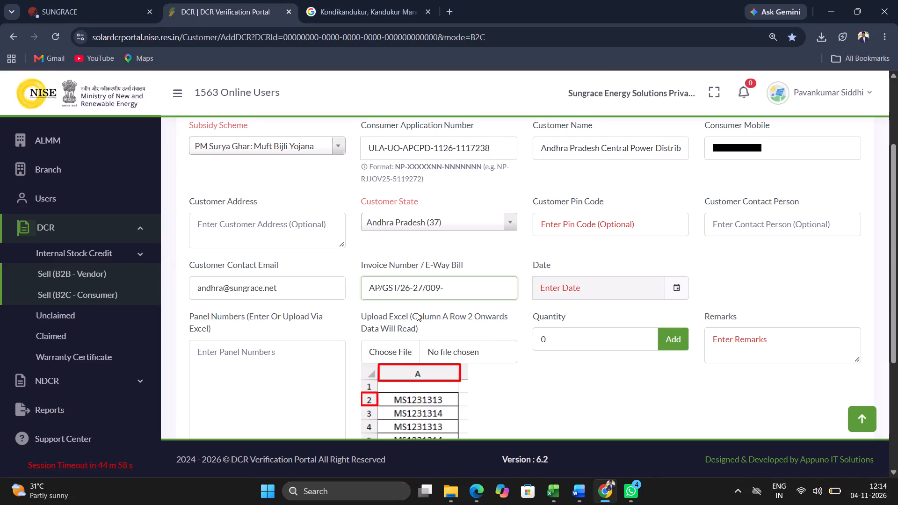
key(Left)
key(BackSpace)
key(BackSpace)
text(10)
key(Right)
text(93)
Set the invoice date to 22-Oct-2026.
click(567, 291)
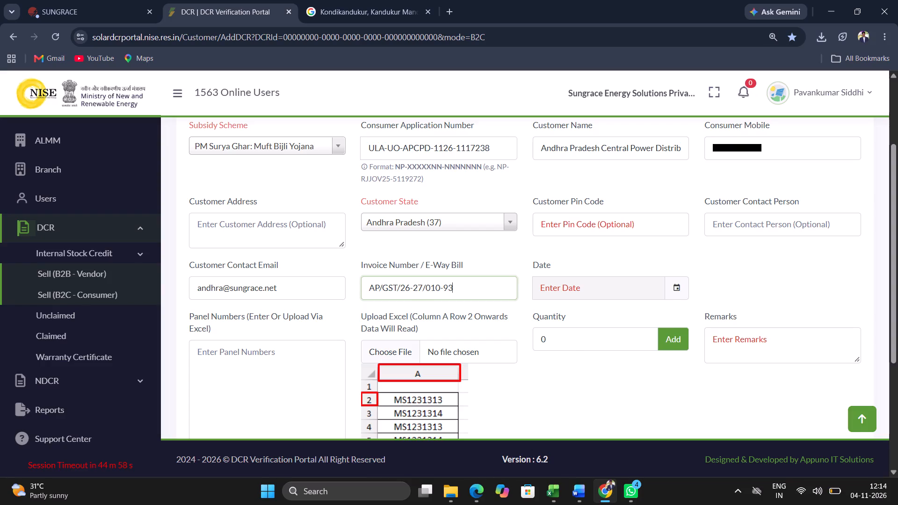
click(546, 309)
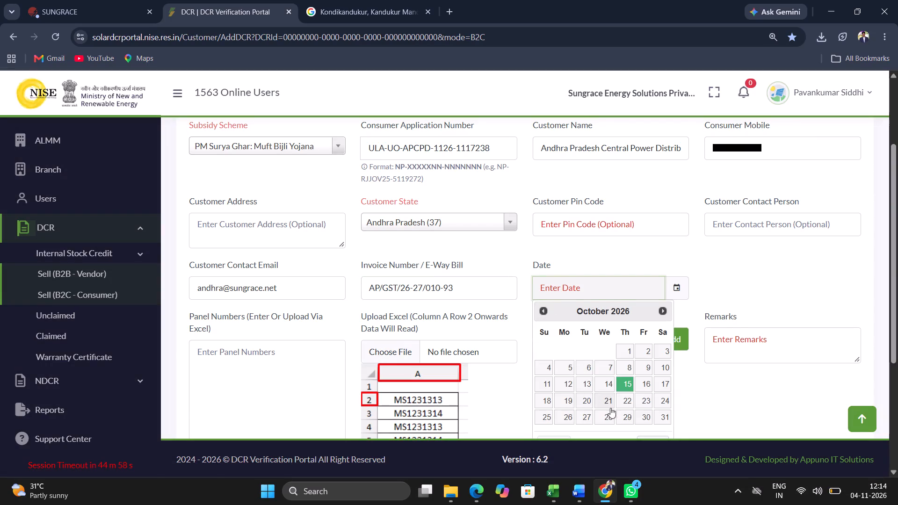
click(630, 396)
scroll(448, 245, down, 1)
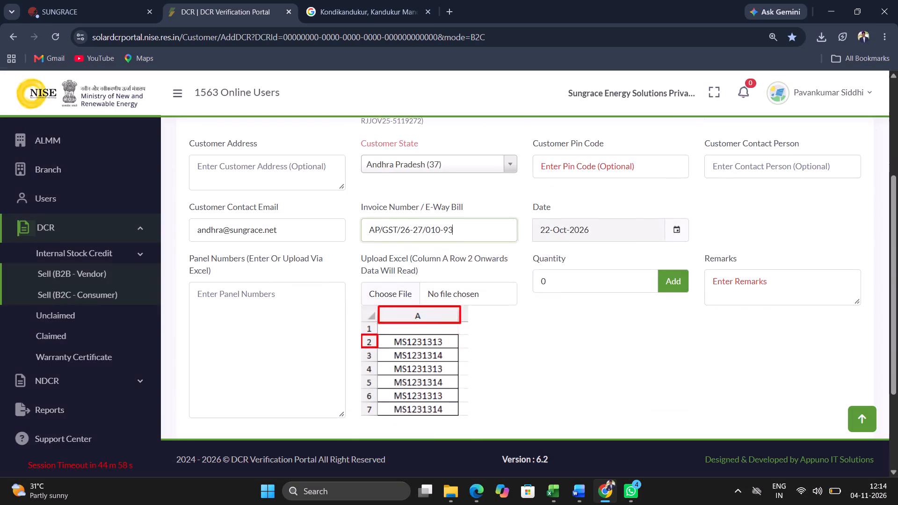
click(240, 323)
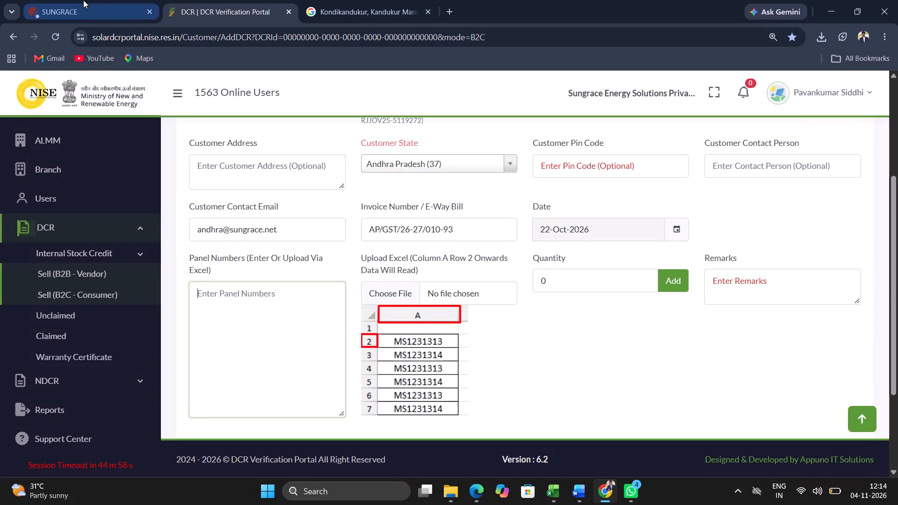
click(83, 0)
click(555, 116)
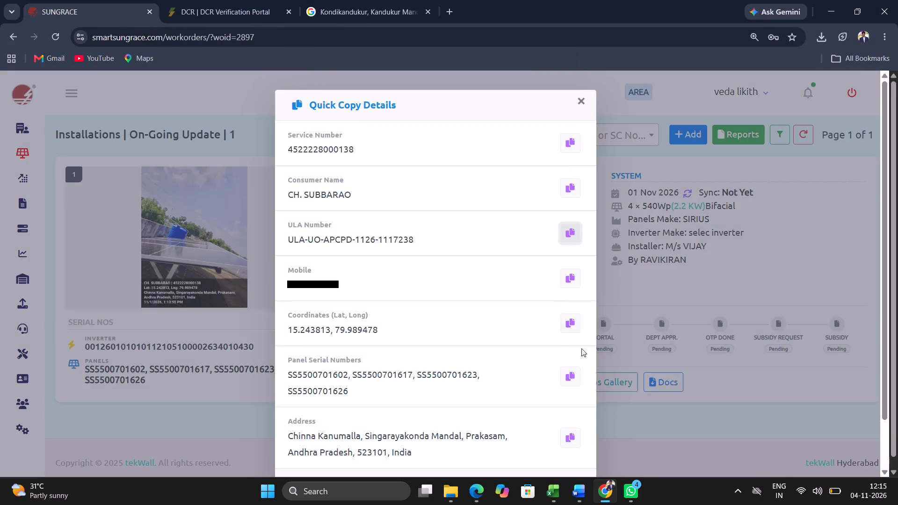
drag(567, 377, 563, 384)
click(232, 20)
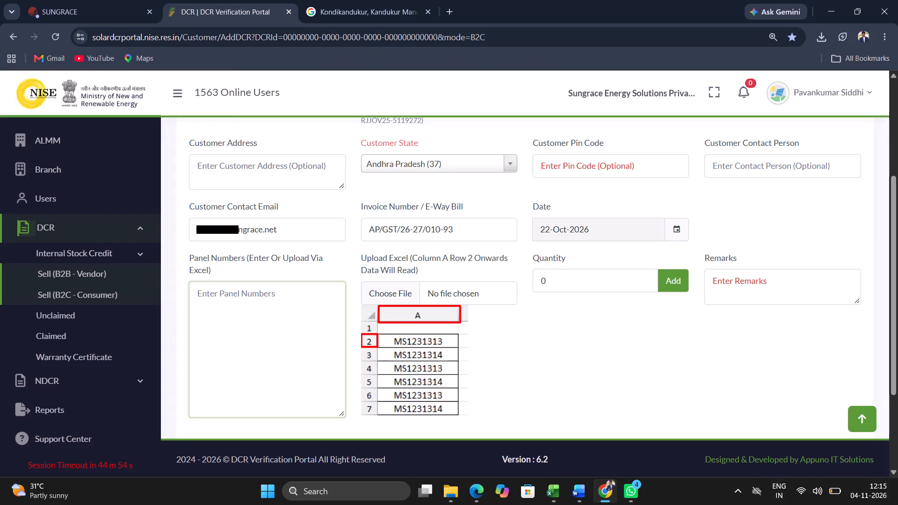
key(ctrl+v)
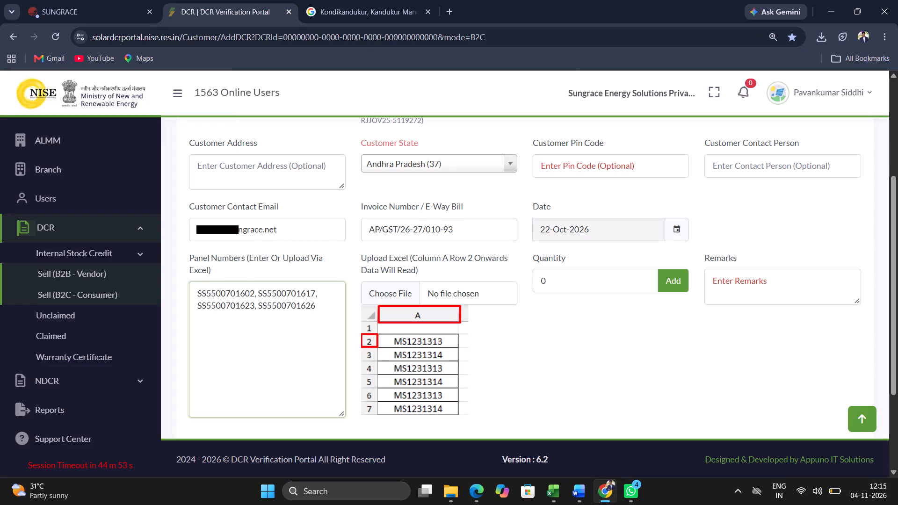
Reformat Panel Numbers so each of the four serials sits on its own line without commas.
key(Left)
key(Left)
key(Left)
key(Left)
key(Left)
key(Left)
key(Left)
key(Left)
key(Left)
key(Left)
key(Left)
key(Left)
key(BackSpace)
key(BackSpace)
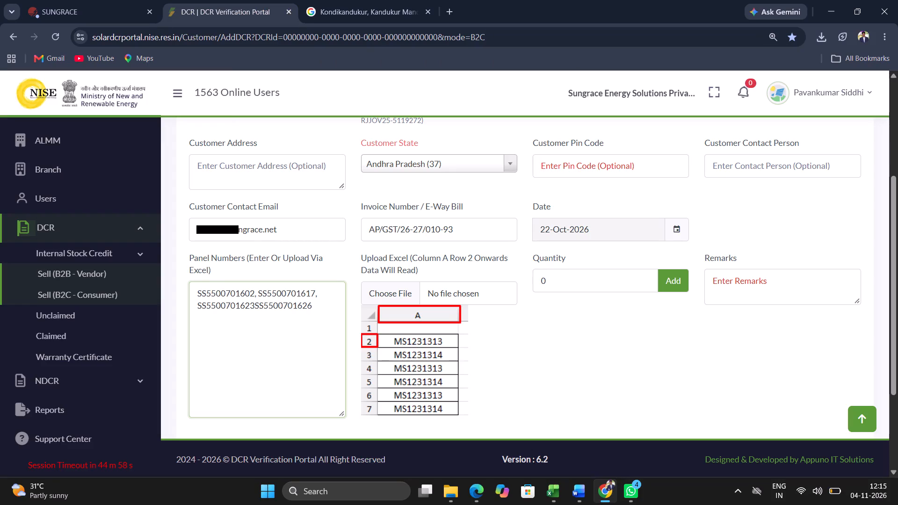
key(Return)
key(Up)
key(Up)
key(Up)
key(Up)
key(Up)
key(Up)
key(Right)
key(Right)
key(Right)
key(Right)
key(Right)
key(Right)
key(Right)
key(Right)
key(Right)
key(Right)
key(Right)
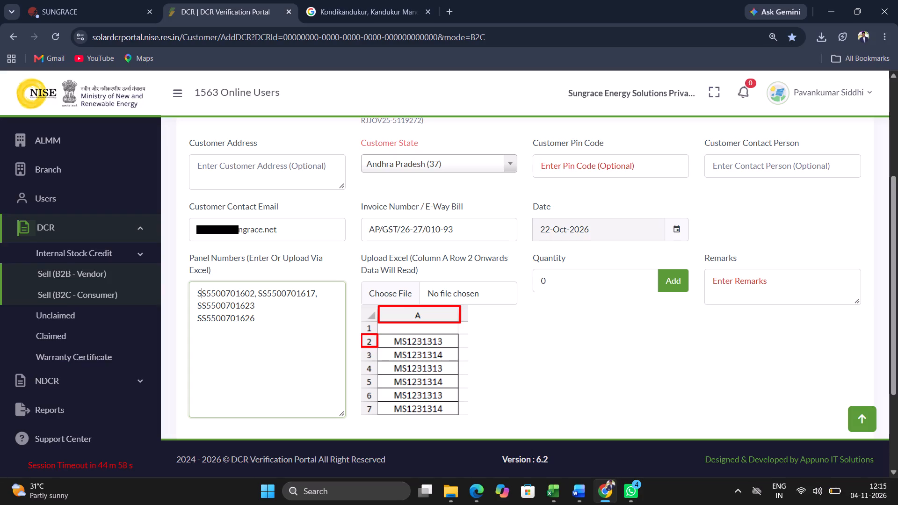
key(Right)
key(Right)
key(Right)
key(BackSpace)
key(BackSpace)
key(Return)
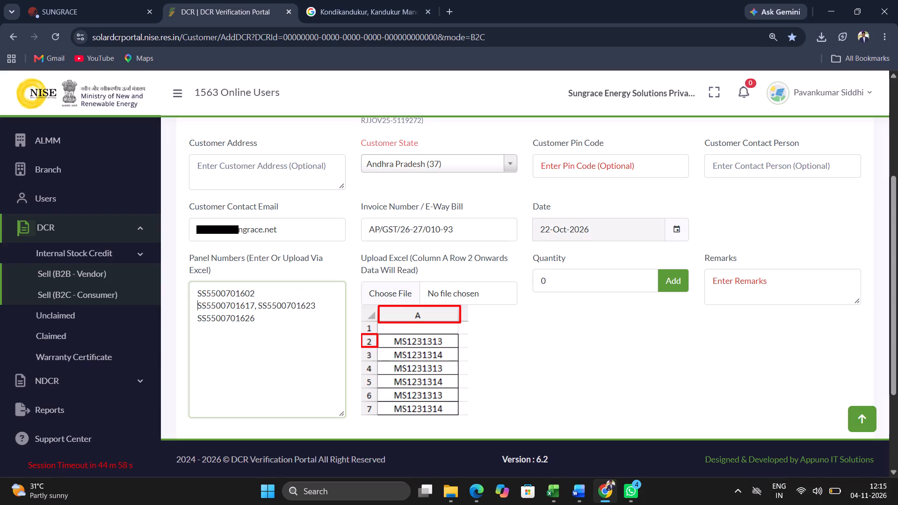
key(Right)
key(Right)
key(Right)
key(Right)
key(Right)
key(Right)
key(Right)
key(Right)
key(Right)
key(Right)
key(Right)
key(Right)
key(Right)
key(Right)
key(BackSpace)
key(BackSpace)
key(Return)
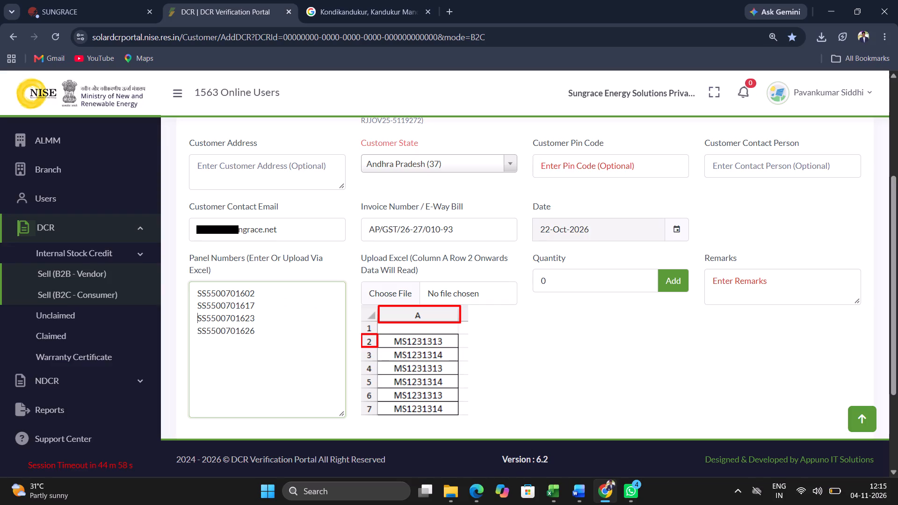
Set the quantity to 4 and add the listed panels to the DCR.
click(557, 279)
scroll(557, 279, up, 2)
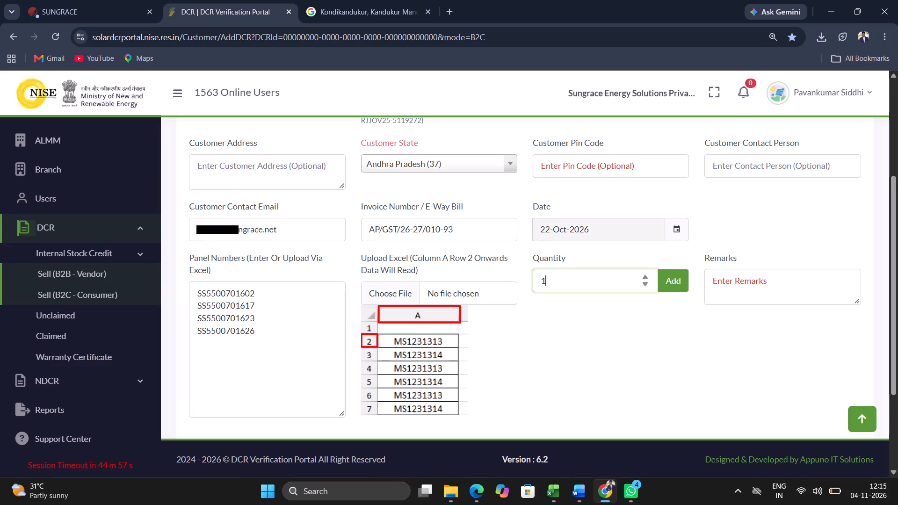
scroll(557, 279, up, 2)
click(667, 282)
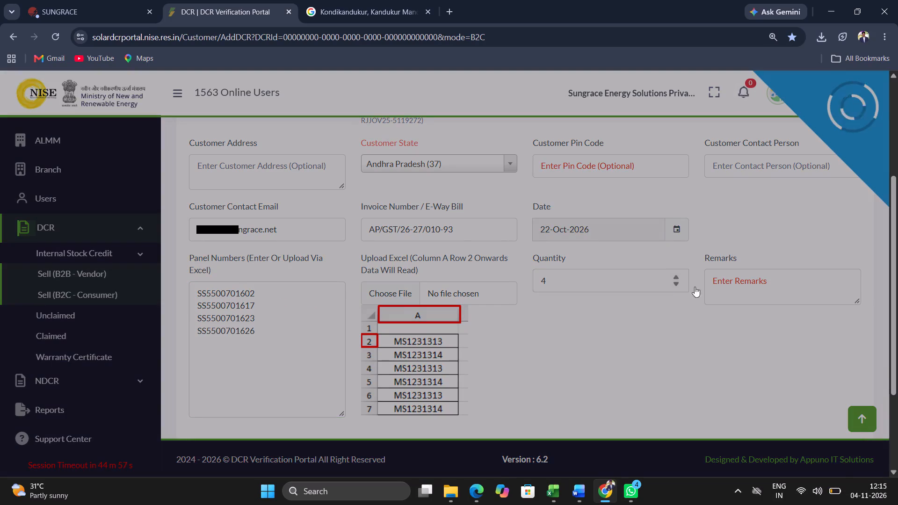
Copy the installation's address from the SUNGRACE Quick Copy Details into the DCR form's Remarks.
click(735, 291)
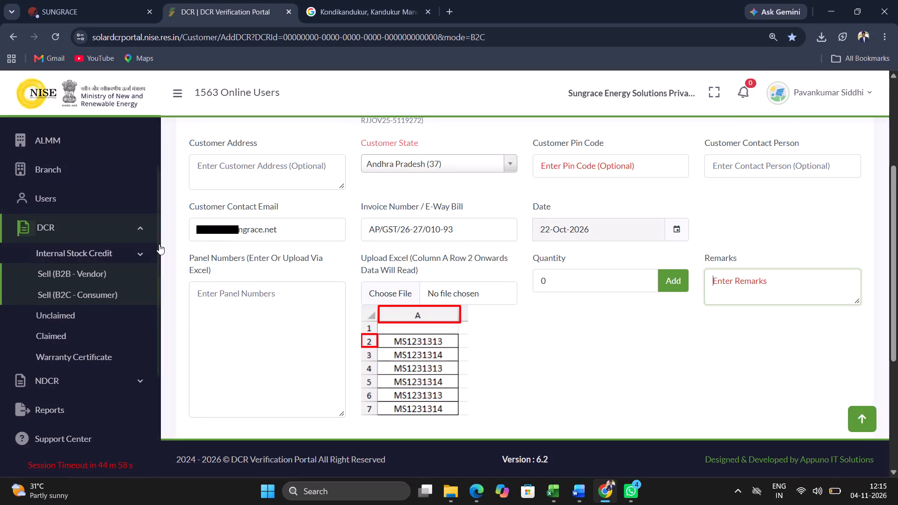
click(91, 0)
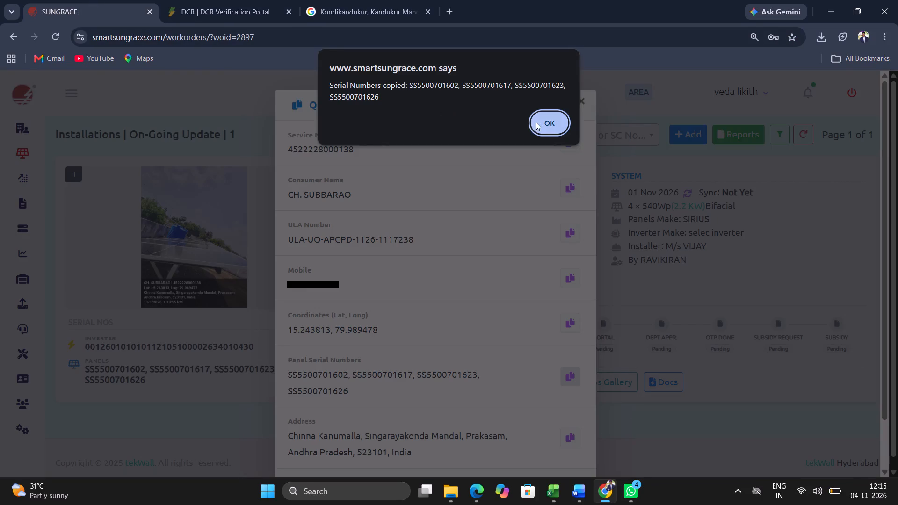
click(536, 122)
click(569, 439)
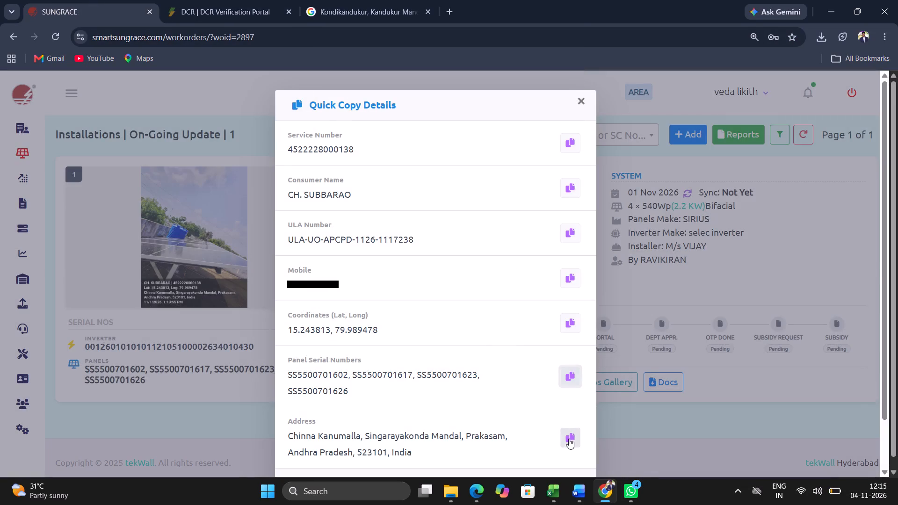
click(206, 0)
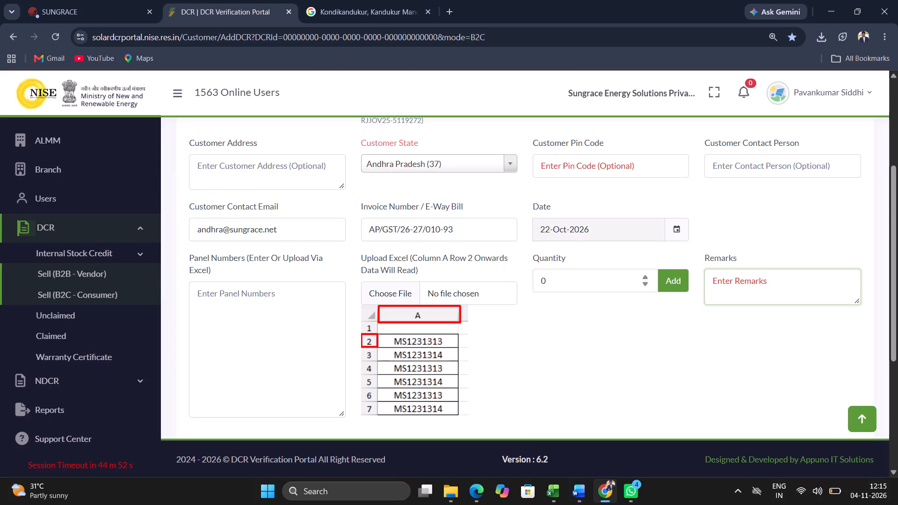
key(ctrl+v)
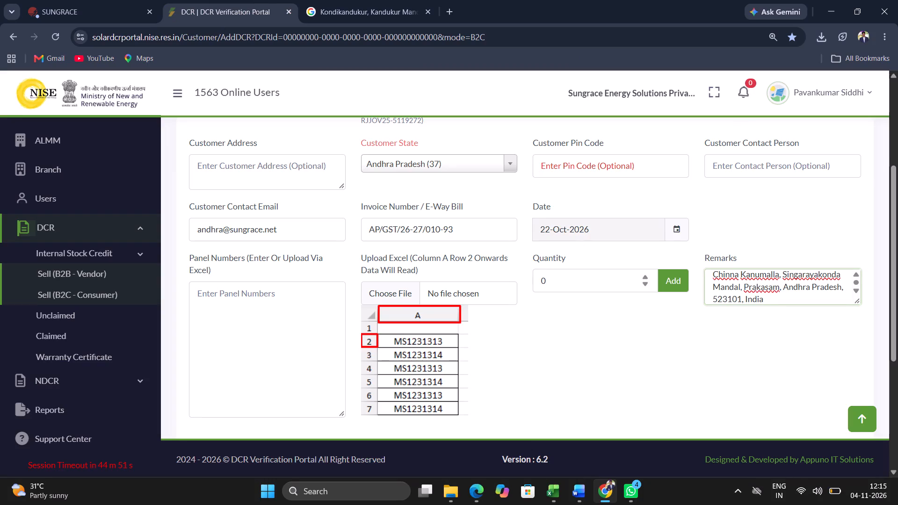
Copy the installation's pincode from the SUNGRACE Quick Copy Details into the DCR form's Customer Pin Code.
click(106, 6)
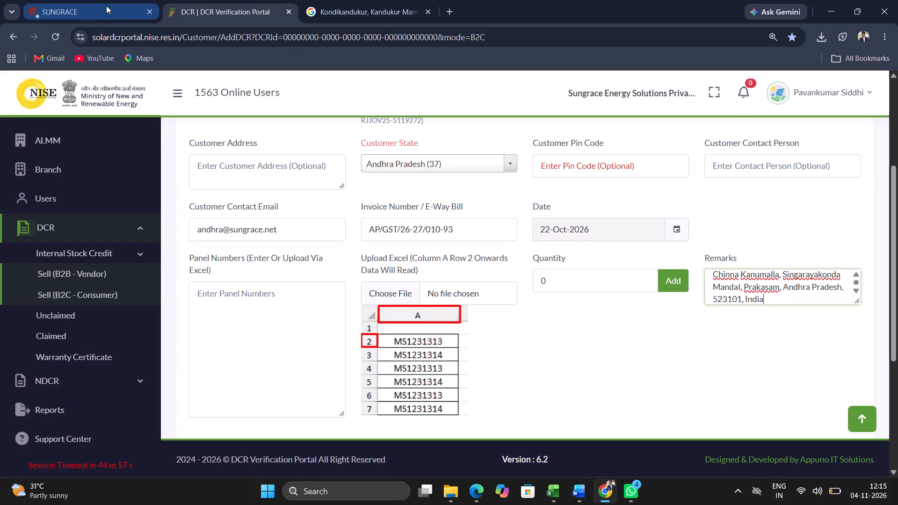
click(556, 129)
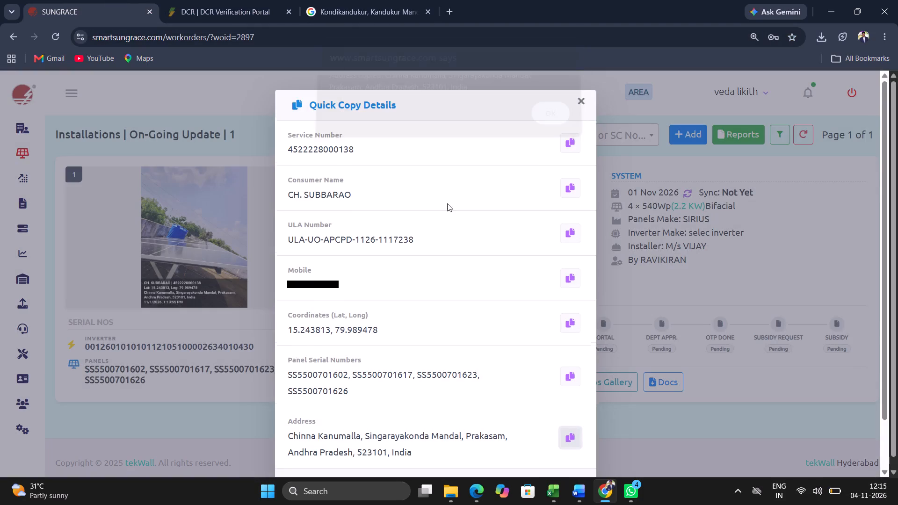
scroll(446, 211, down, 4)
click(568, 435)
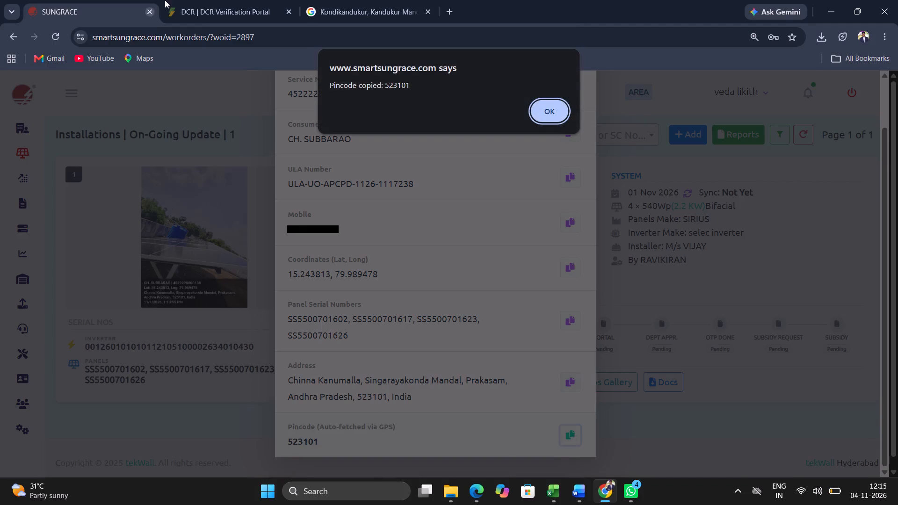
click(201, 0)
click(548, 169)
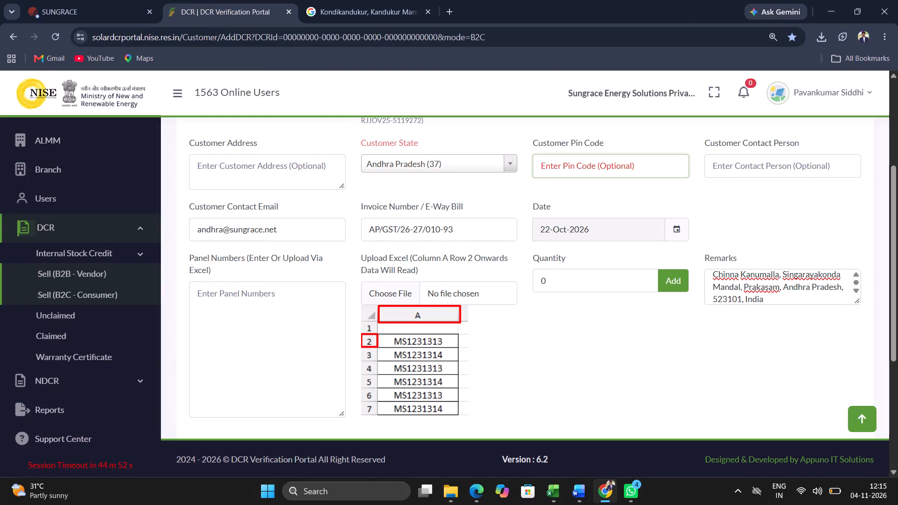
key(ctrl+v)
Confirm the completed B2C DCR for the installation's four panels.
scroll(625, 156, down, 4)
click(787, 227)
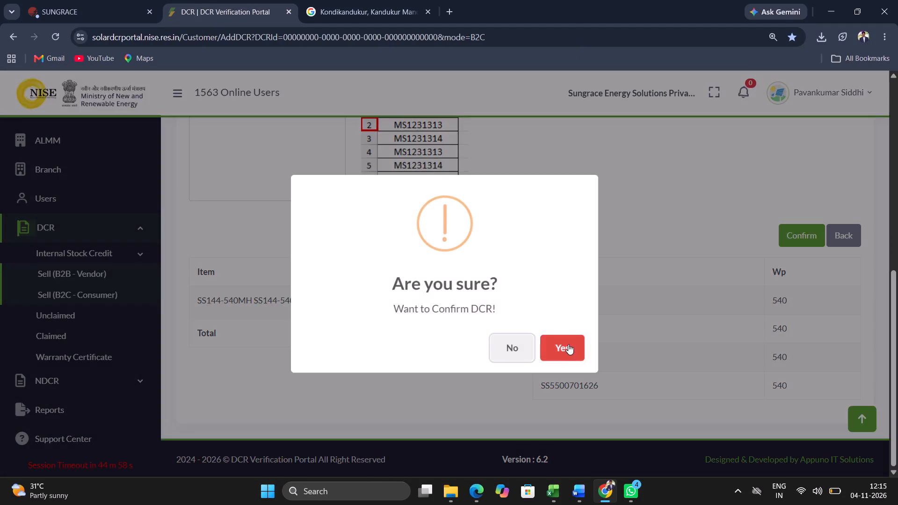
click(565, 352)
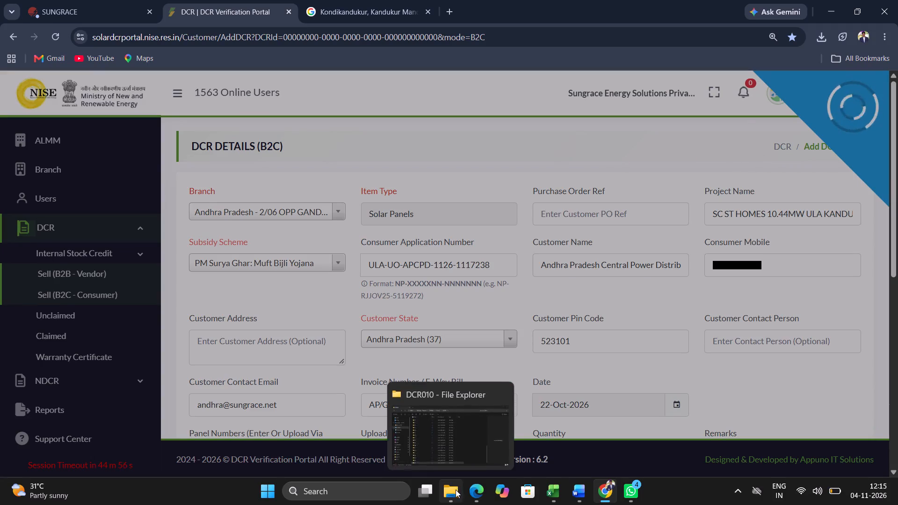
In File Explorer, create a new folder named 93_ inside DCR010.
click(456, 440)
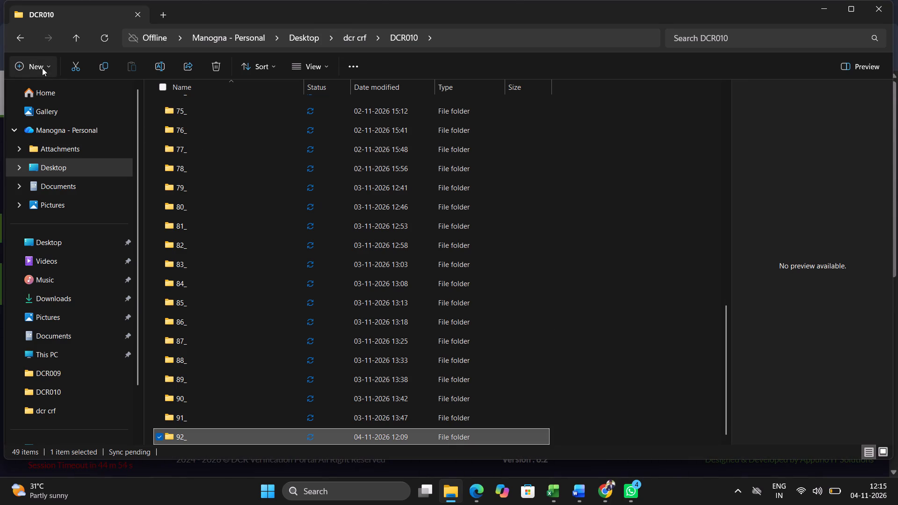
click(42, 68)
click(40, 94)
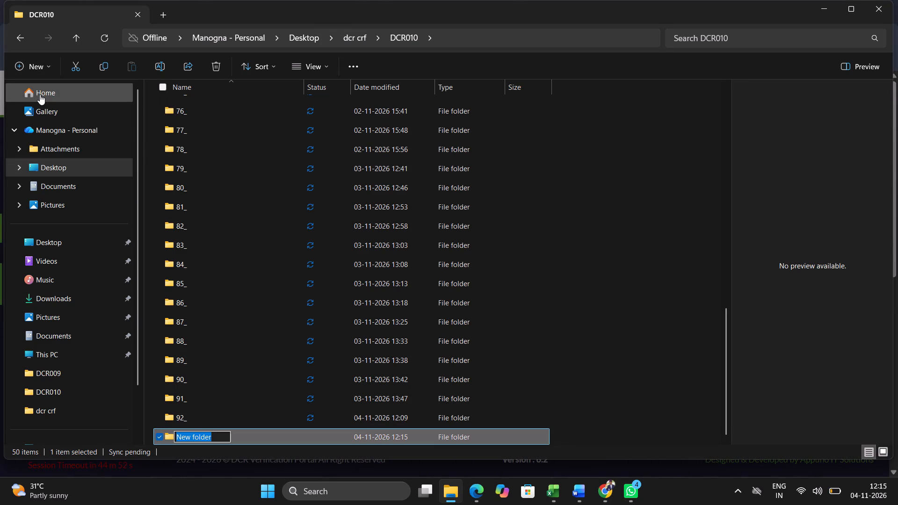
text(93)
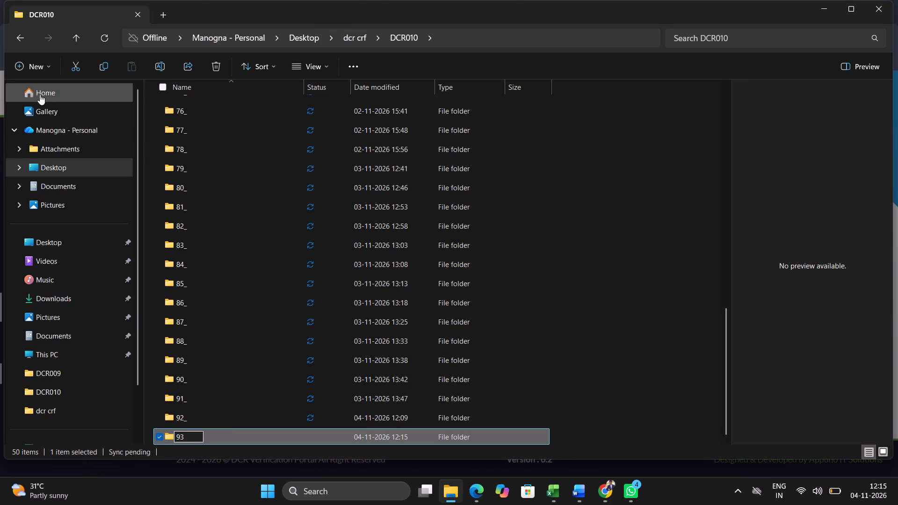
key(shift+underscore)
key(Return)
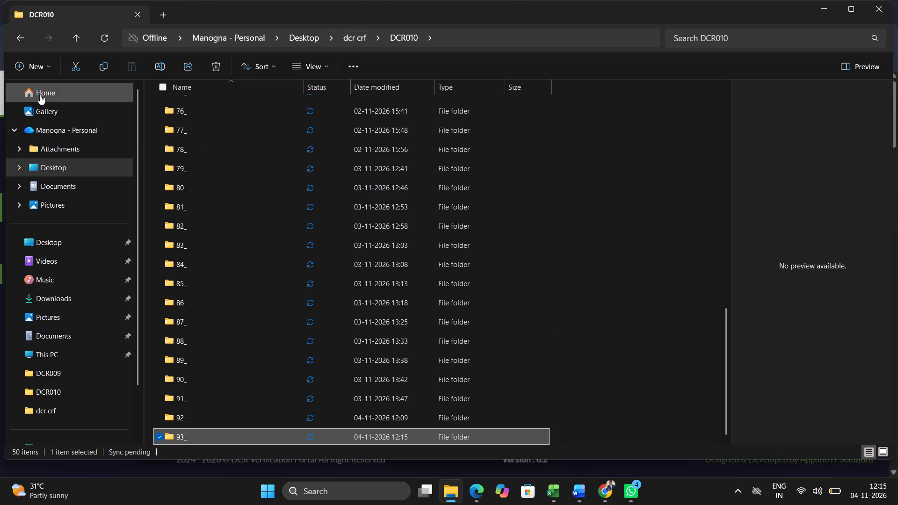
Return to the browser and copy the installation's service number from the SUNGRACE Quick Copy Details.
click(611, 474)
click(596, 443)
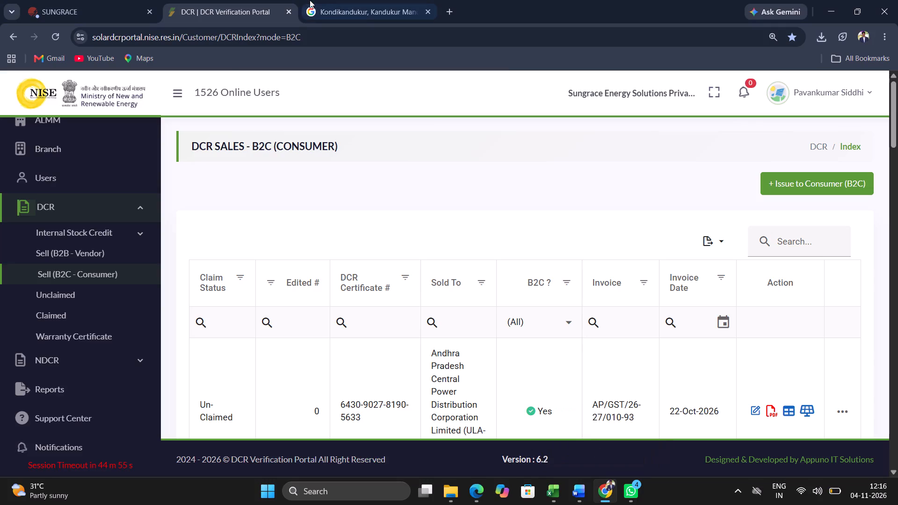
click(74, 0)
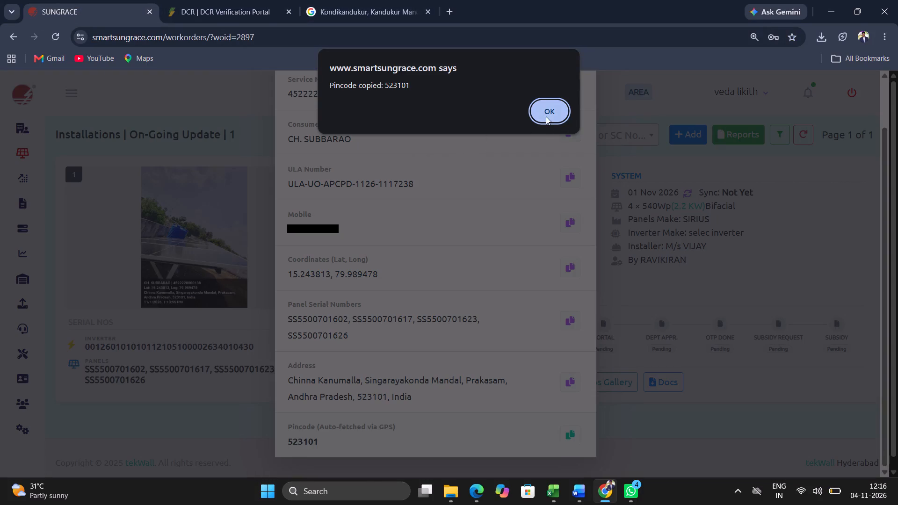
click(546, 116)
click(576, 88)
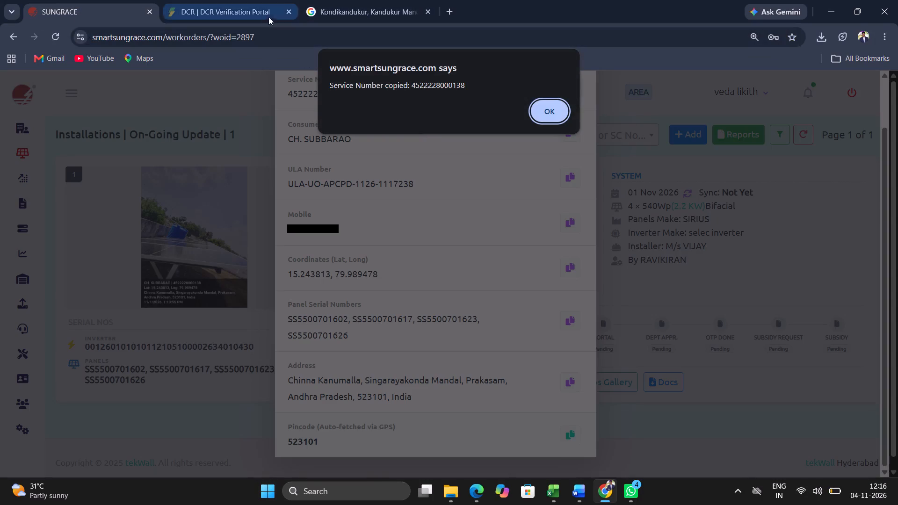
Download the newest B2C DCR certificate PDF into DCR010's 93_ folder, named with the copied service number followed by -93.
click(233, 0)
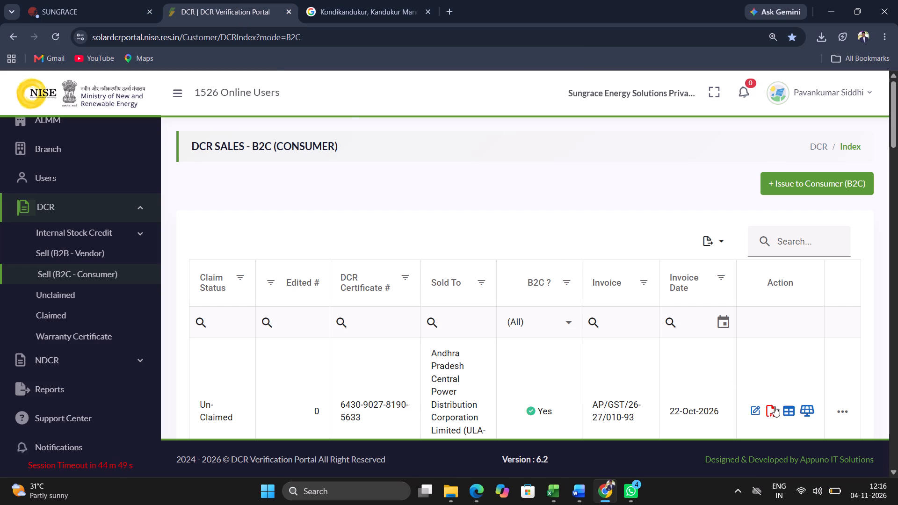
click(775, 406)
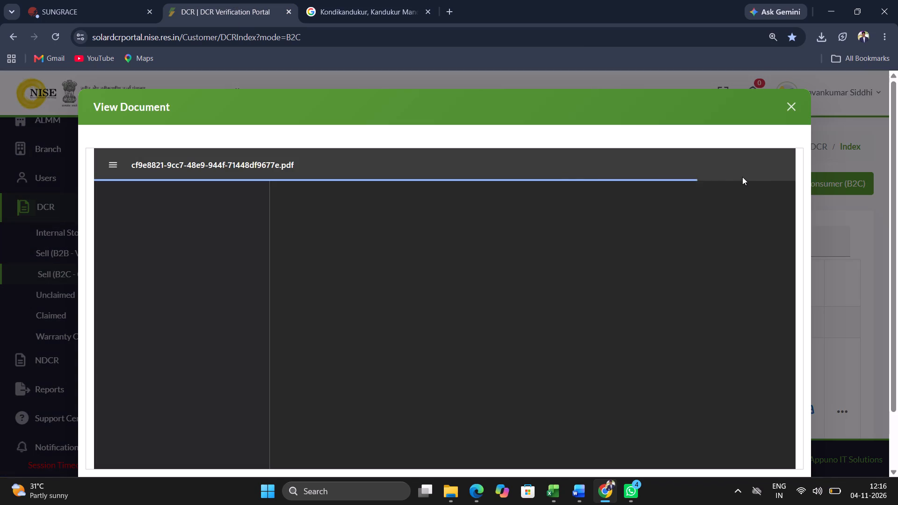
click(736, 162)
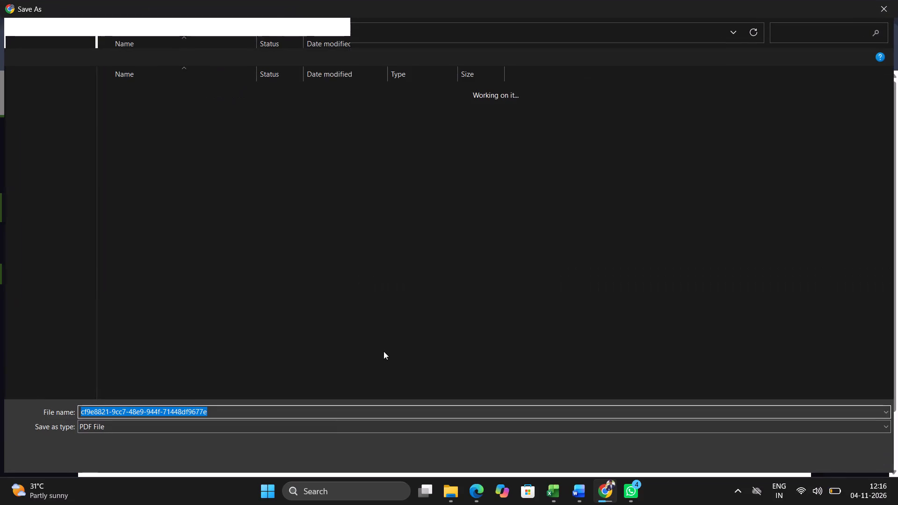
key(ctrl+v)
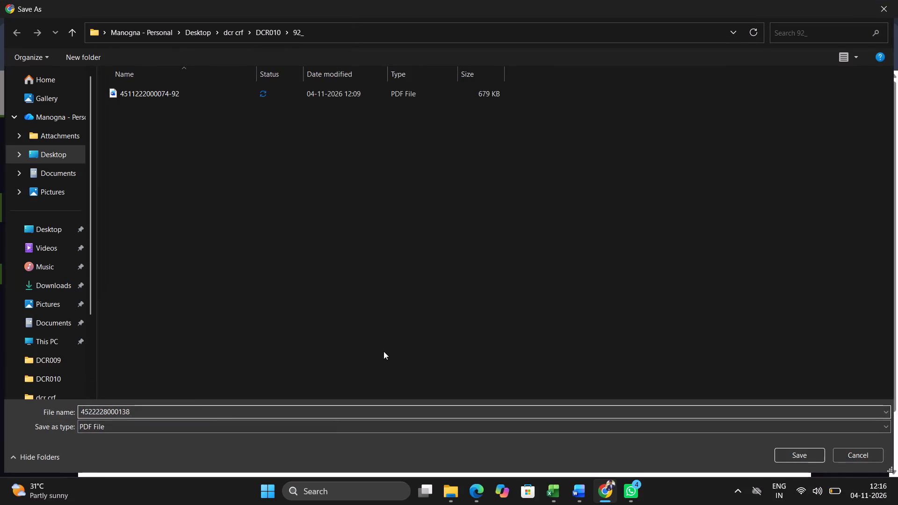
text(-93)
double_click(253, 33)
click(270, 37)
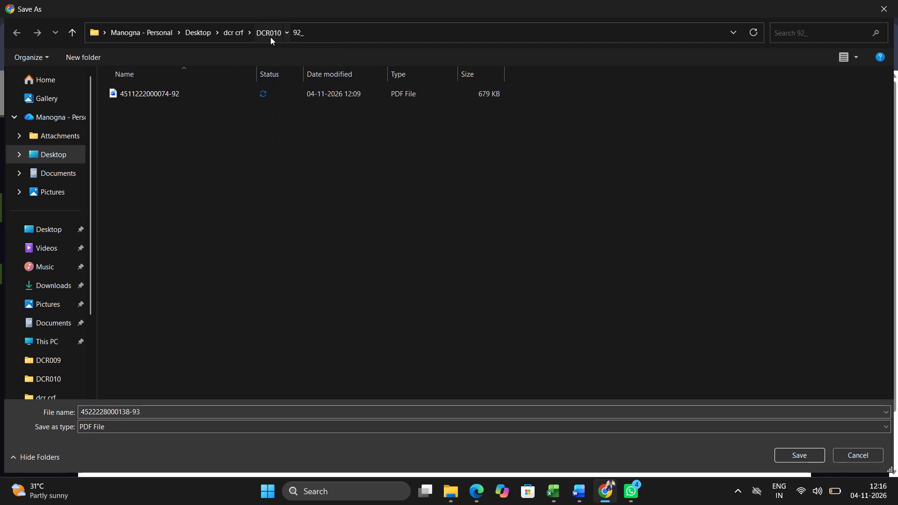
scroll(321, 277, down, 16)
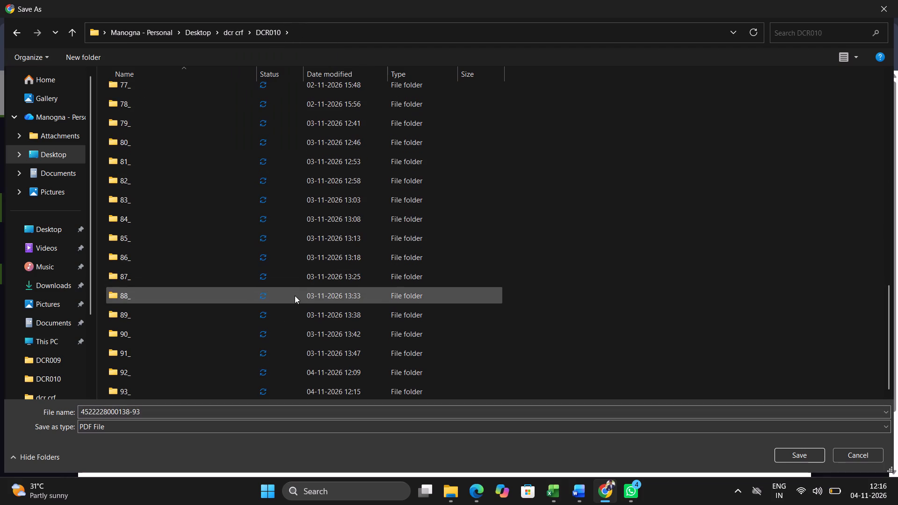
double_click(207, 390)
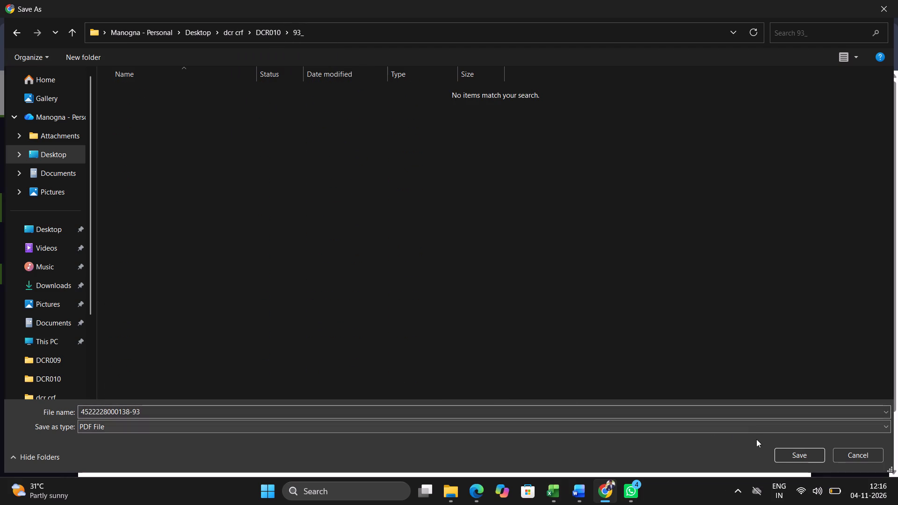
click(787, 454)
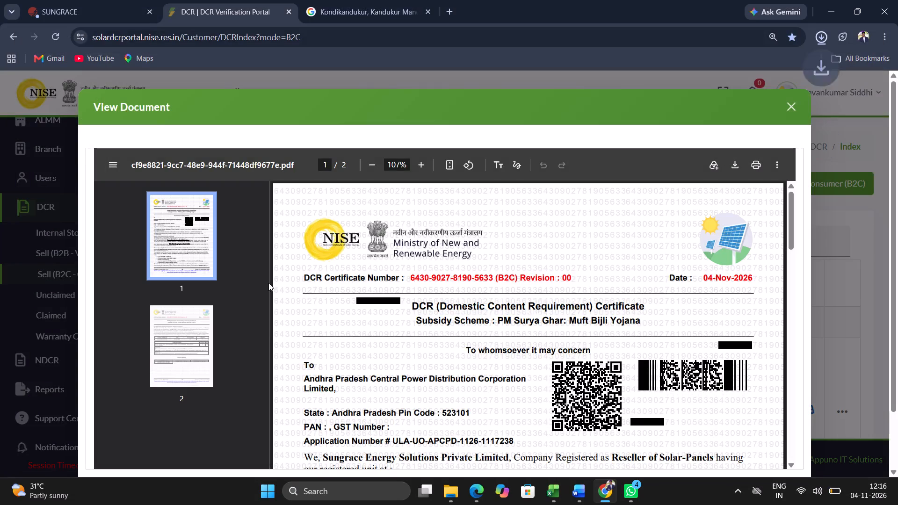
Close the installation's Quick Copy Details on SUNGRACE and open its Project Stage update form.
click(93, 8)
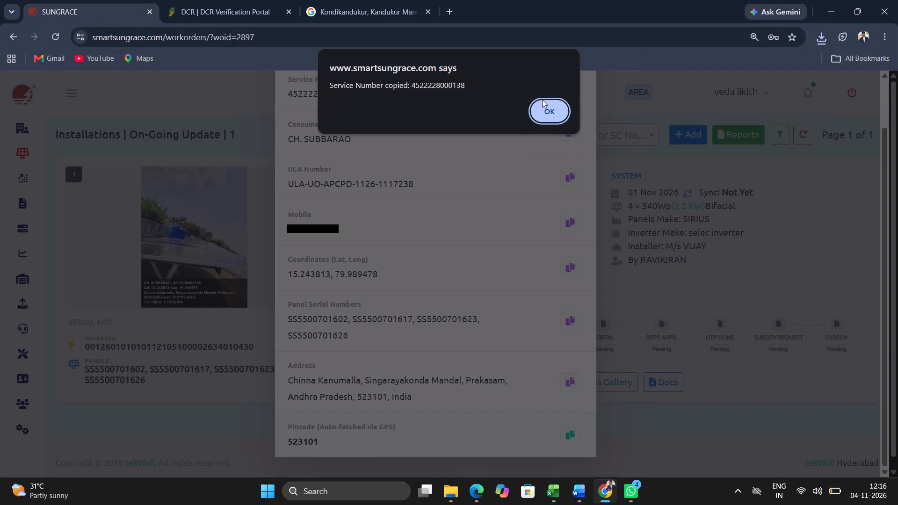
click(553, 113)
click(638, 109)
click(513, 378)
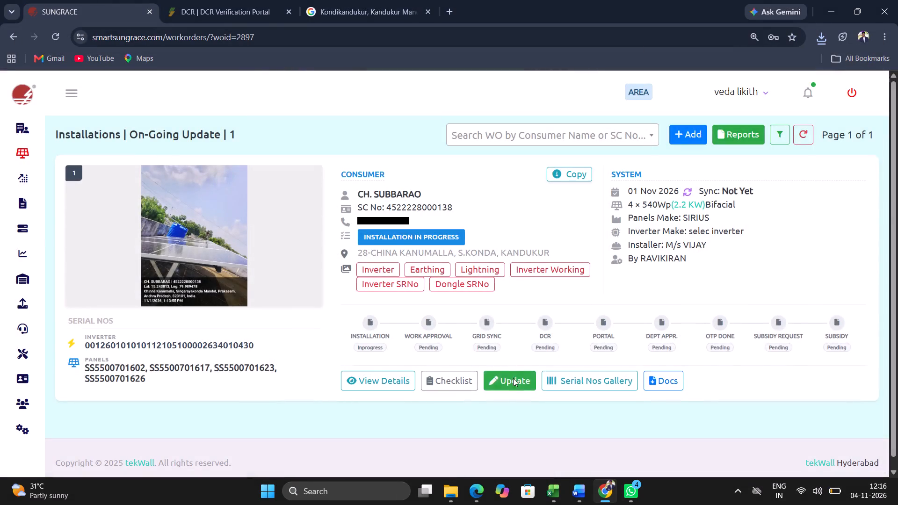
click(304, 335)
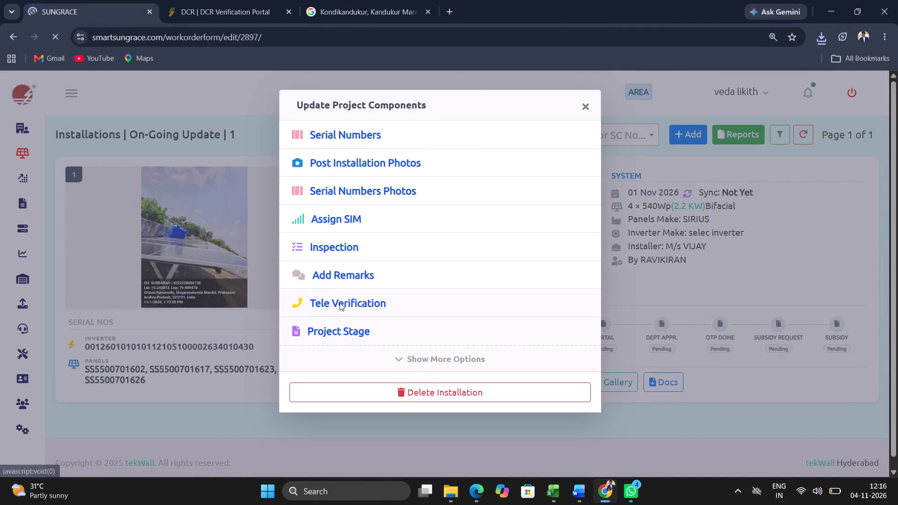
Attach the certificate PDF from DCR010's 93_ folder as the Dcr upload and submit the form.
scroll(386, 237, down, 5)
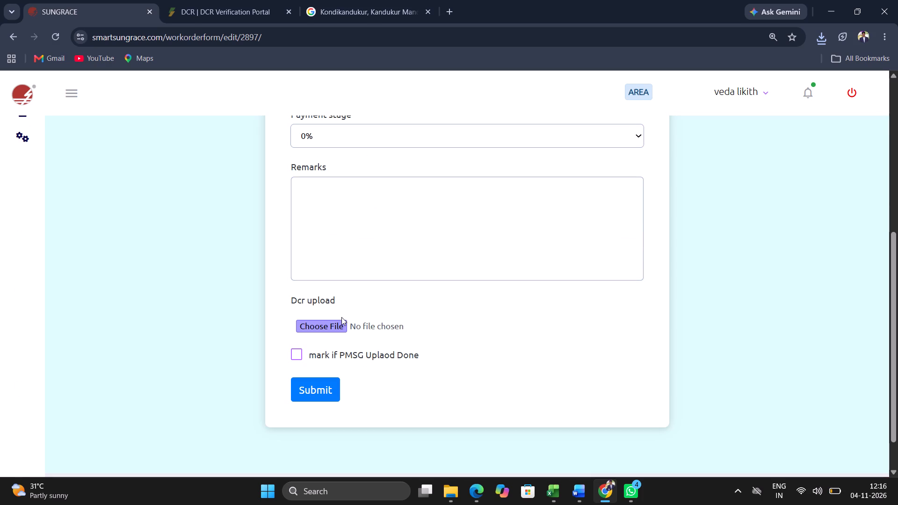
click(340, 325)
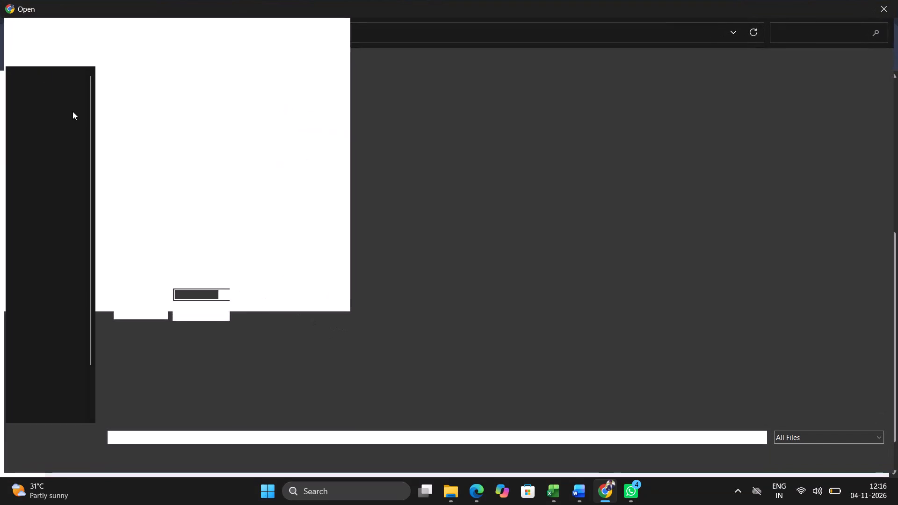
click(235, 35)
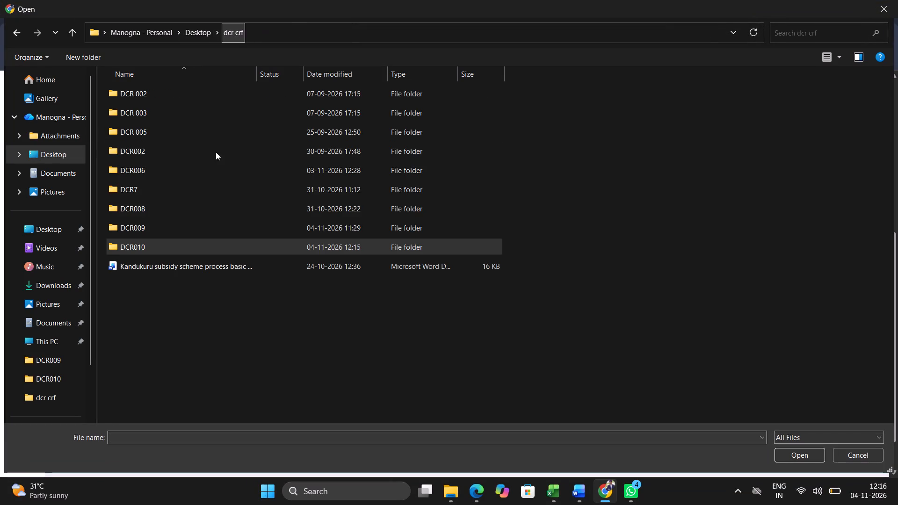
scroll(281, 199, down, 1)
double_click(249, 246)
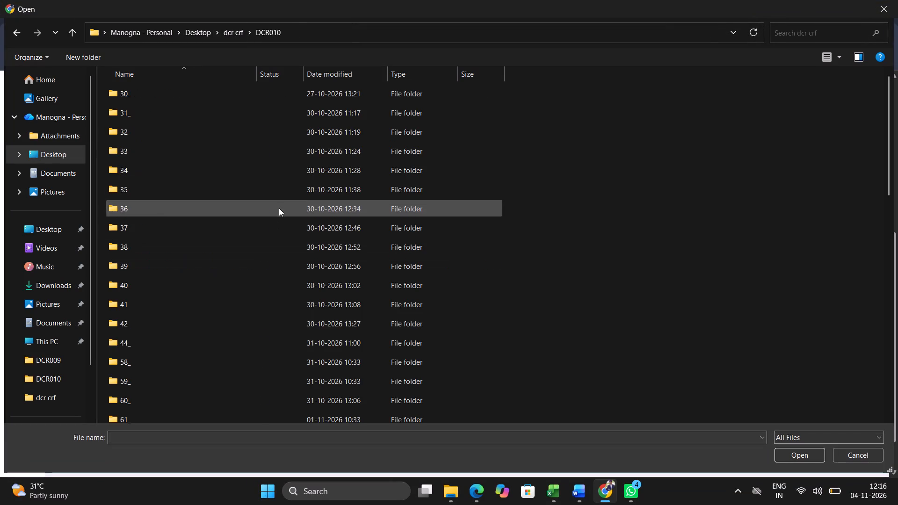
scroll(265, 211, down, 17)
scroll(243, 205, down, 7)
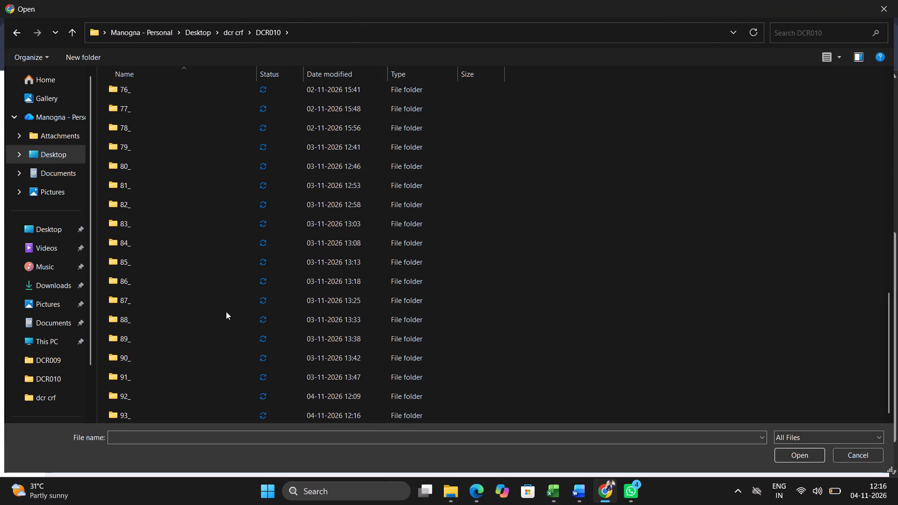
double_click(219, 413)
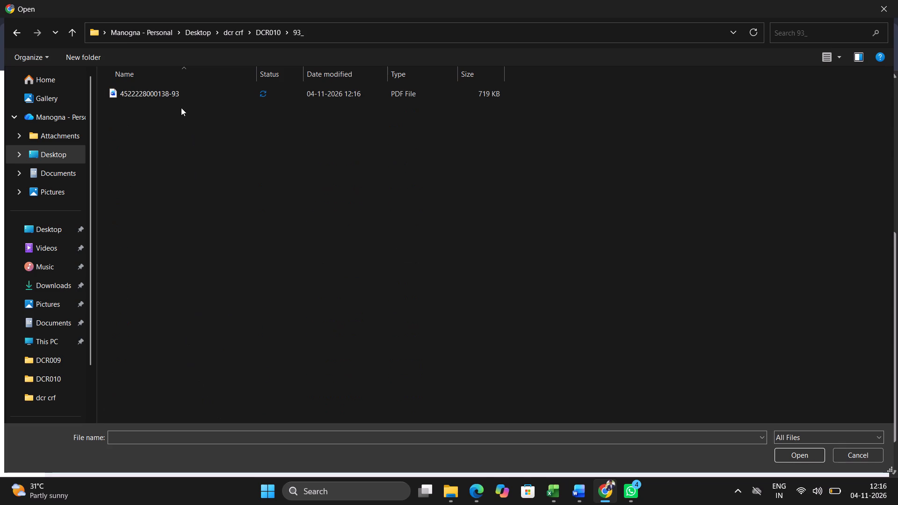
double_click(181, 99)
click(322, 396)
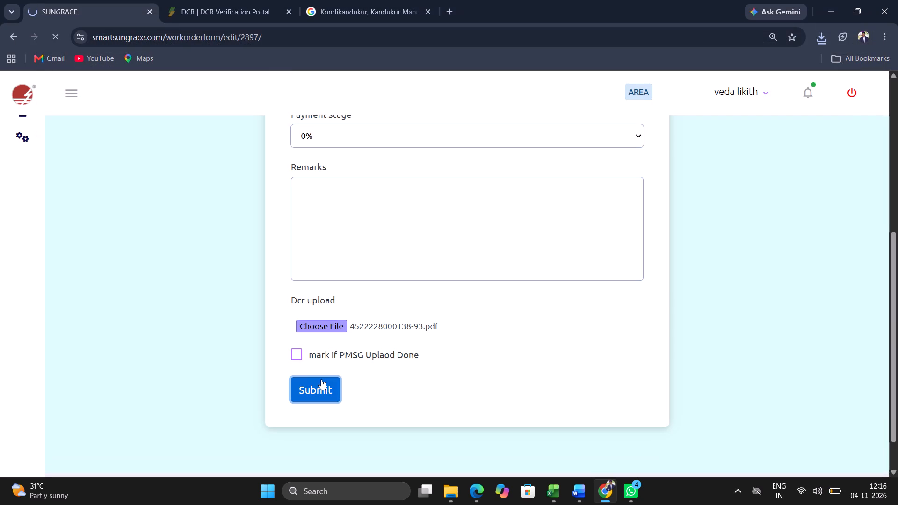
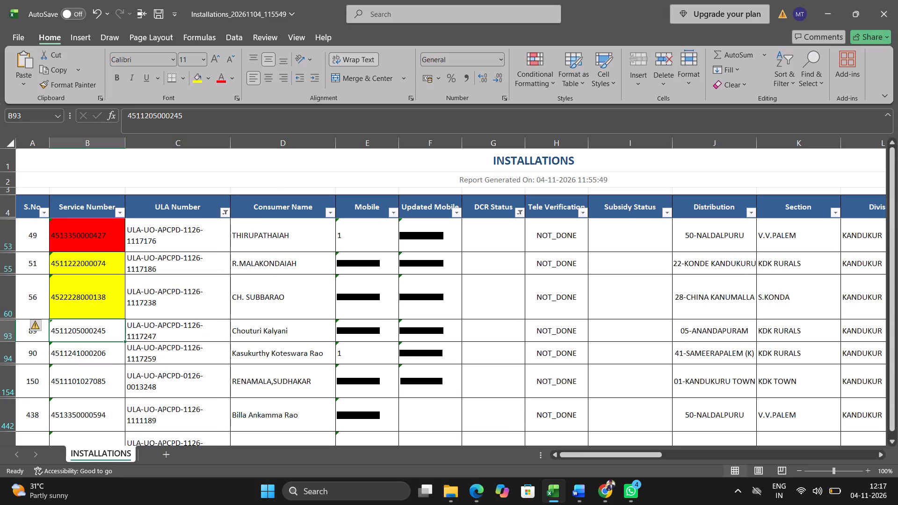
Copy the service number in row 93 of the installations workbook and open that installation's record on SUNGRACE.
key(ctrl+c)
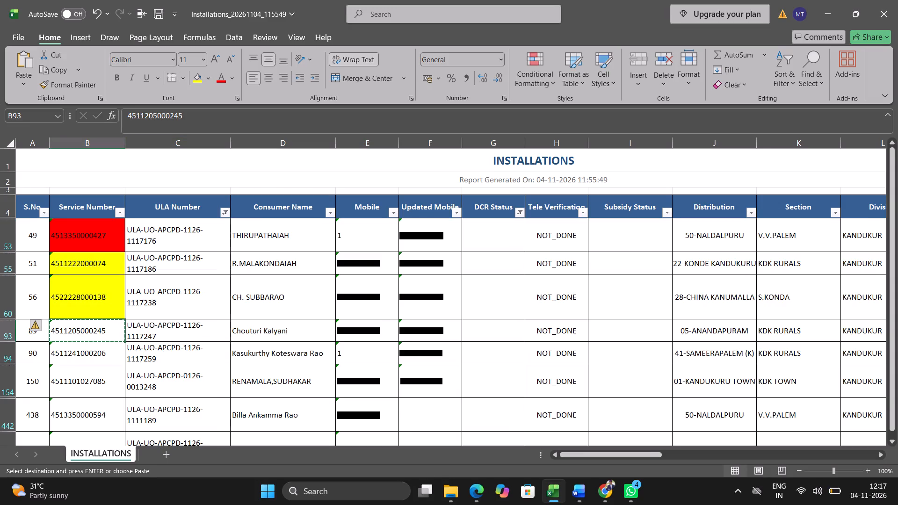
click(609, 464)
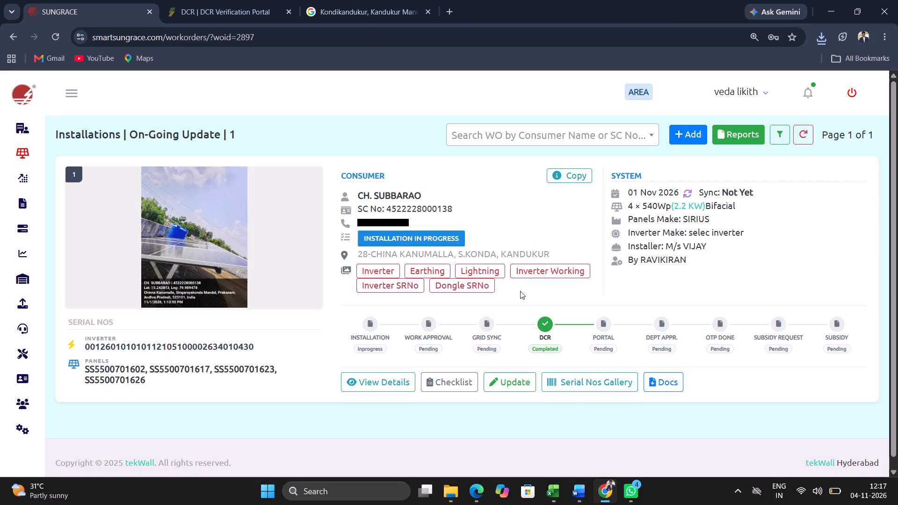
click(488, 132)
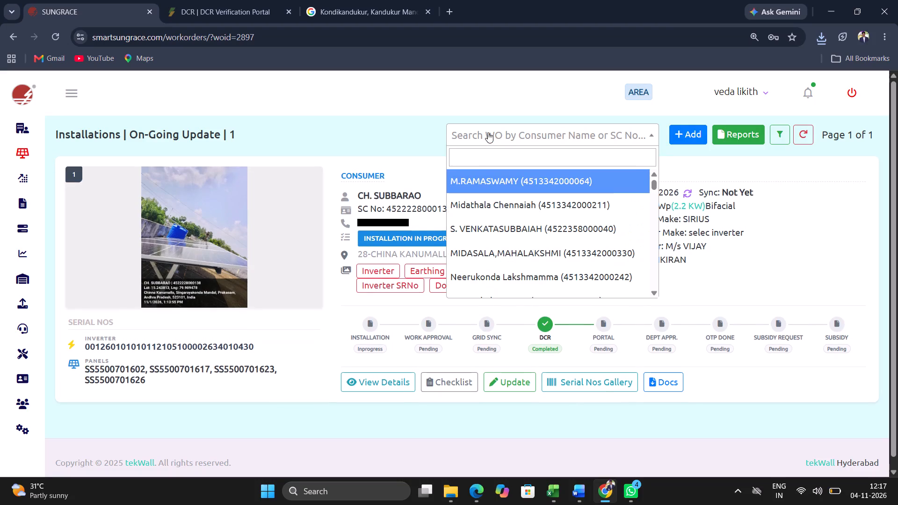
key(ctrl+v)
key(ctrl+Return)
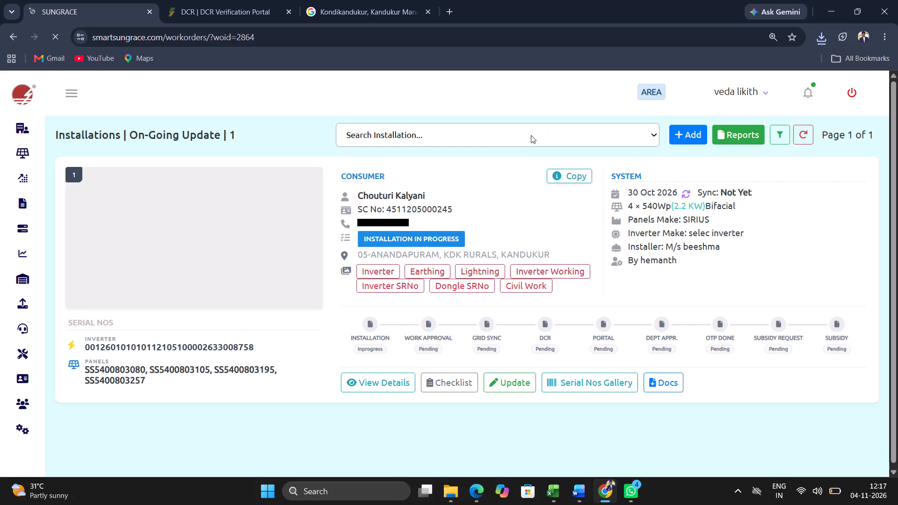
Copy the installation's ULA number, start a new Issue to Consumer (B2C) entry on the DCR portal, and enter it as the Consumer Application Number.
ctrl+click(551, 174)
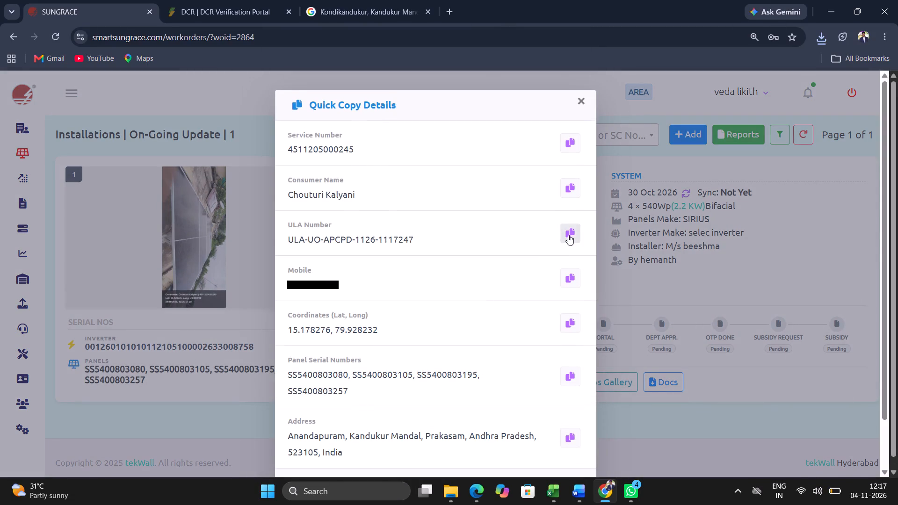
ctrl+click(568, 235)
ctrl+click(243, 0)
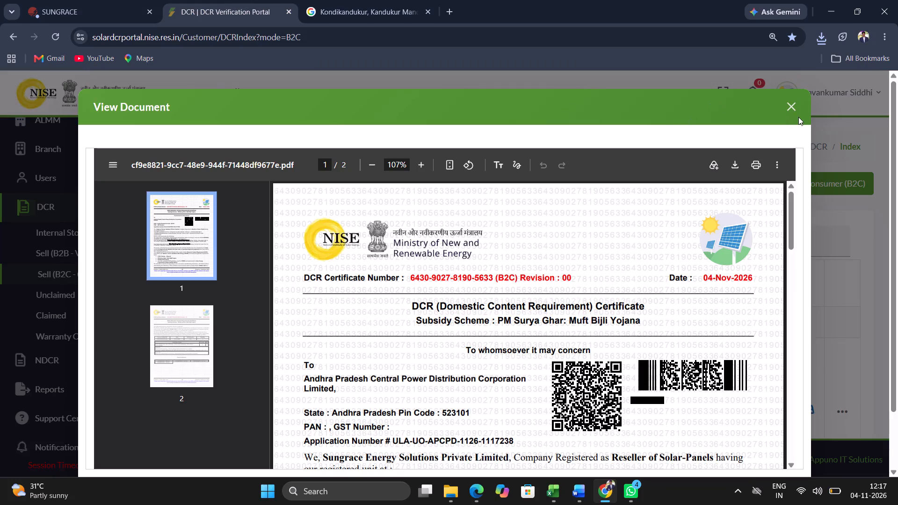
ctrl+double_click(791, 110)
ctrl+click(776, 180)
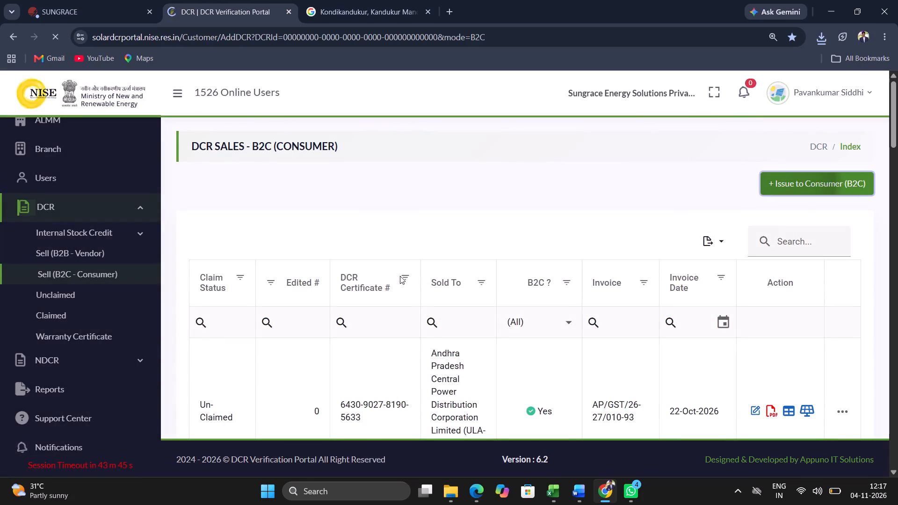
ctrl+click(423, 265)
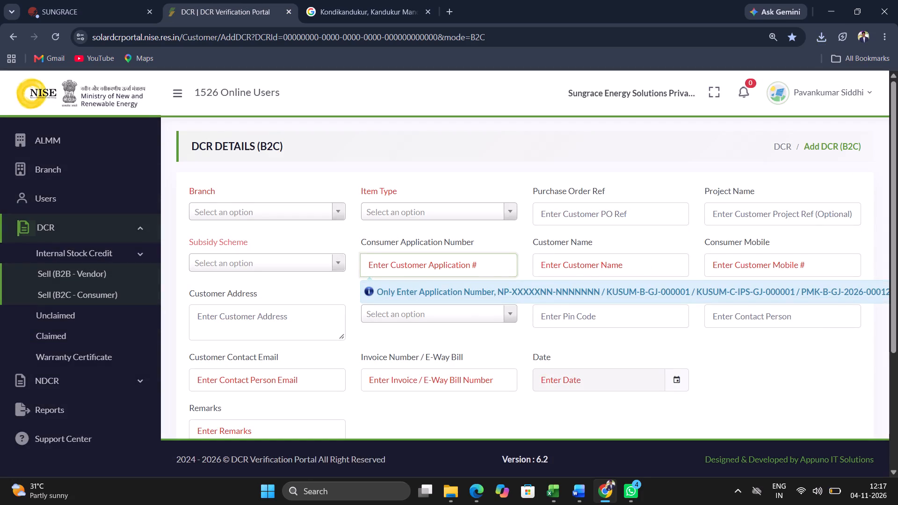
key(ctrl+v)
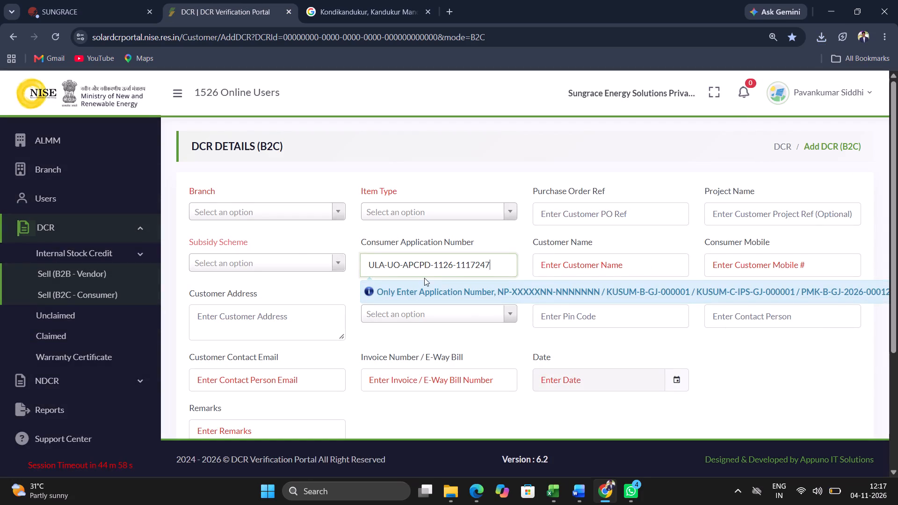
Set the Branch to Andhra Pradesh, the Subsidy Scheme to PM Surya Ghar: Muft Bijli Yojana, and the Item Type to Solar Panels.
double_click(255, 216)
double_click(241, 215)
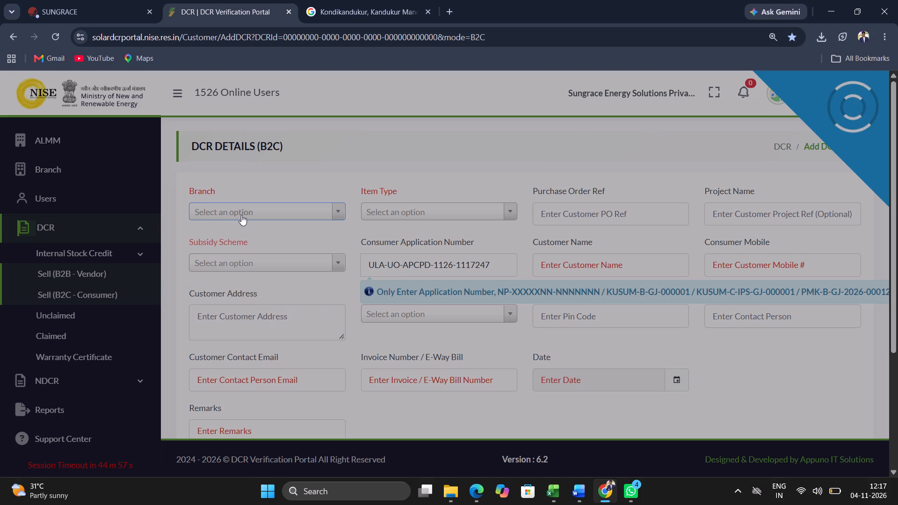
click(242, 213)
click(220, 268)
click(230, 253)
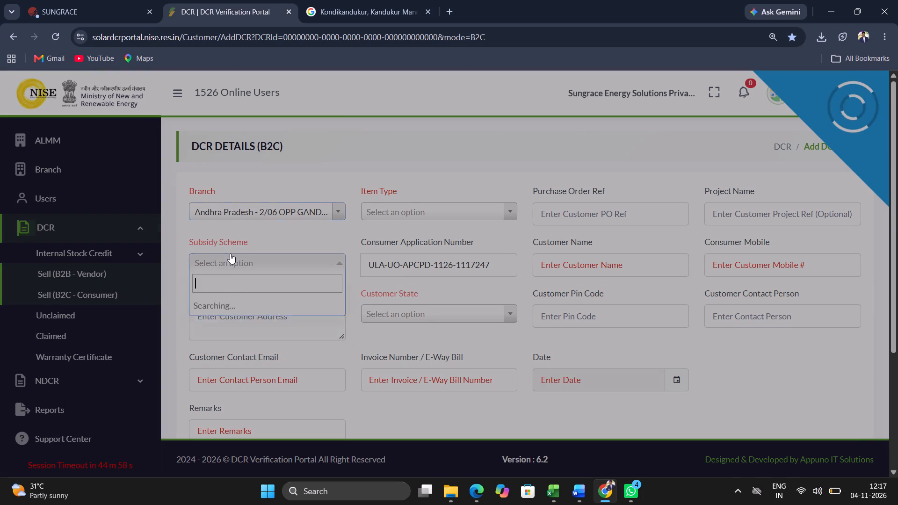
drag(230, 254, 229, 258)
click(262, 264)
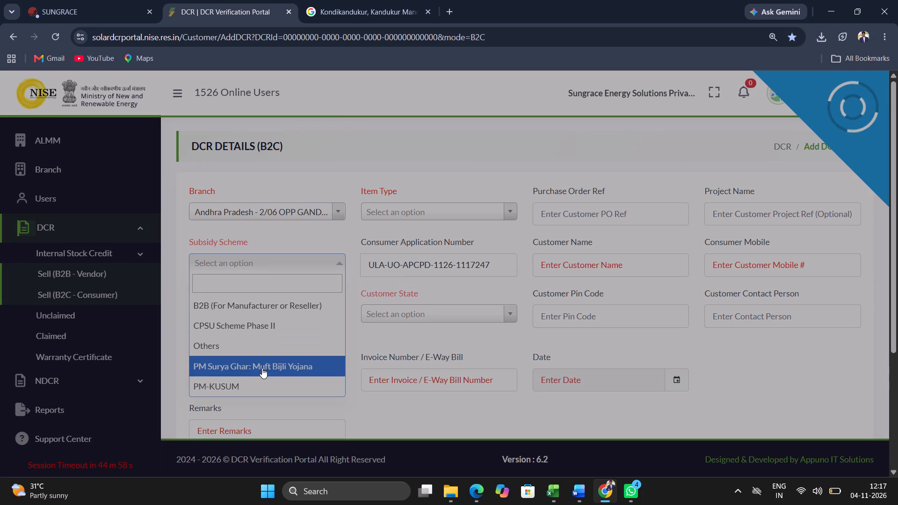
click(262, 368)
click(422, 211)
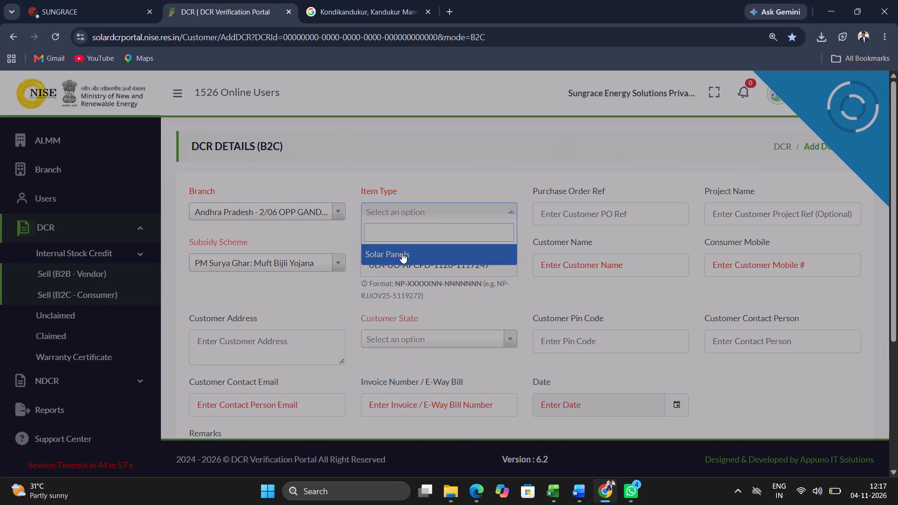
click(402, 253)
Copy Andhra Pradesh Central Power Distribution Corporation Limited from the Word document into the form's Customer Name.
click(577, 260)
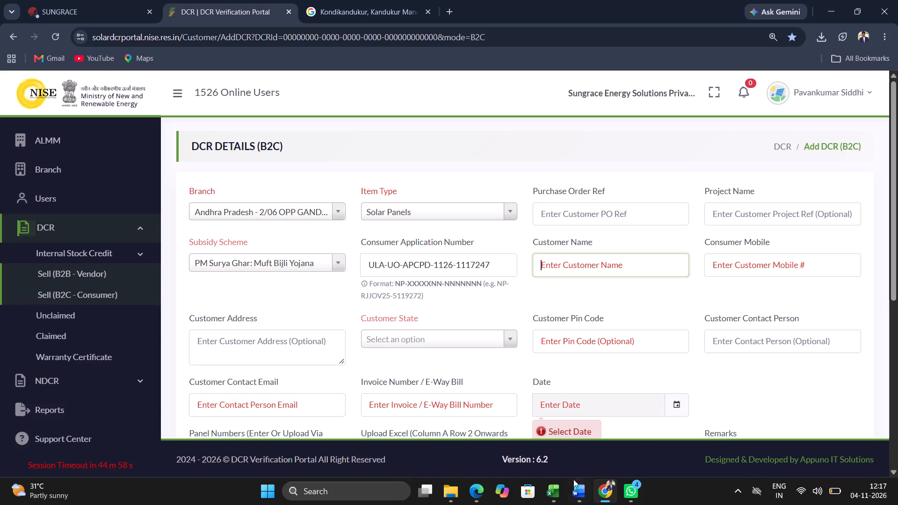
click(569, 461)
scroll(305, 258, up, 6)
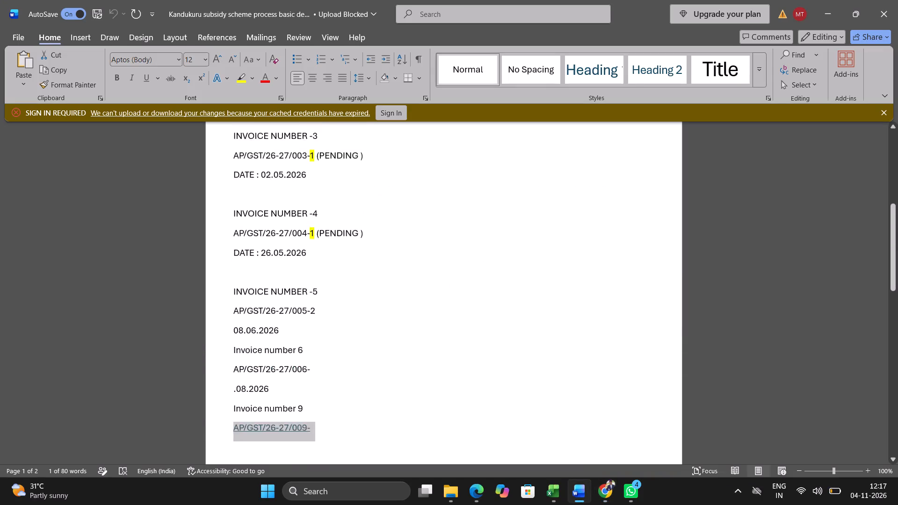
scroll(305, 258, up, 16)
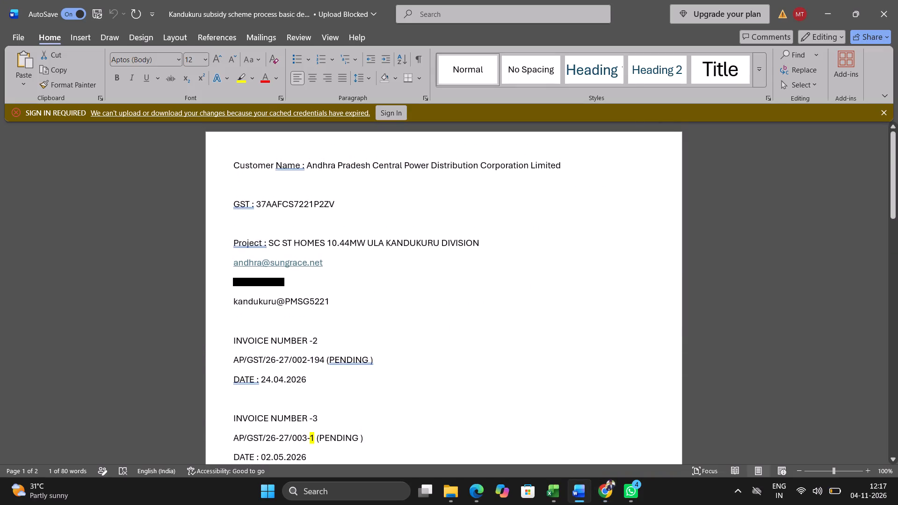
drag(311, 166, 597, 166)
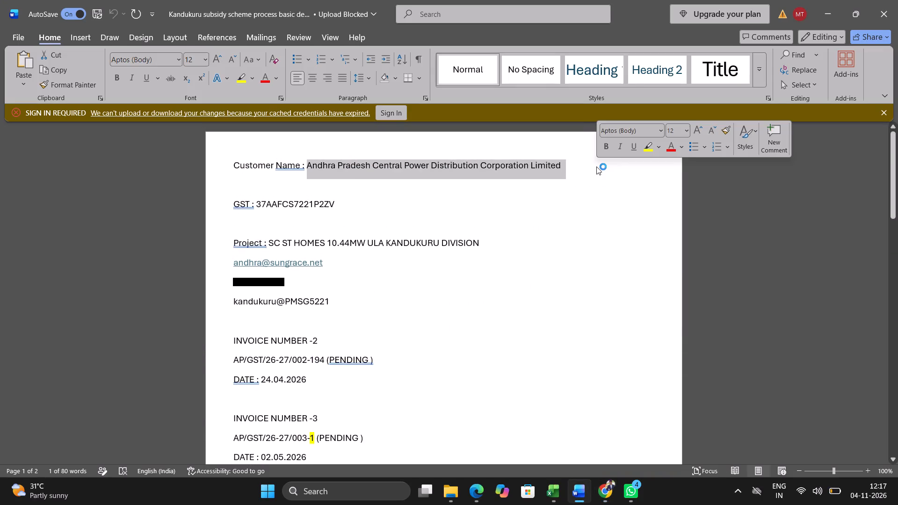
key(ctrl+c)
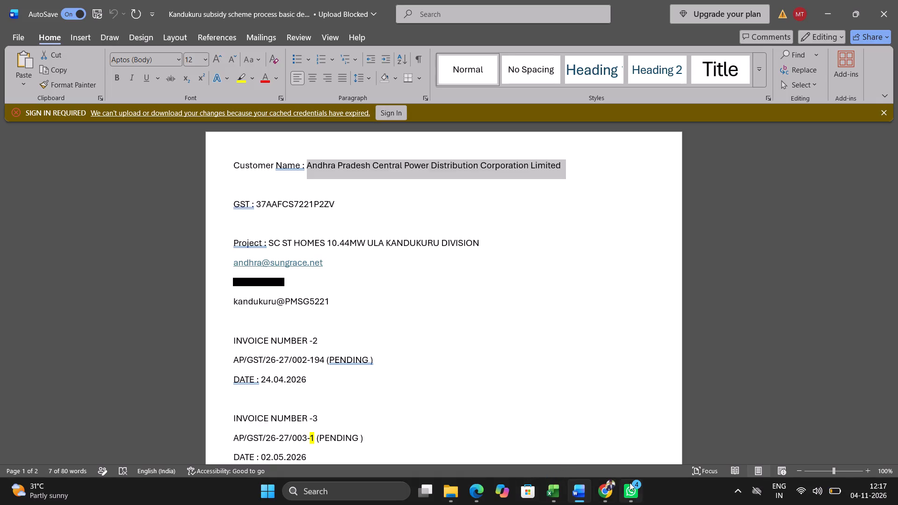
click(599, 446)
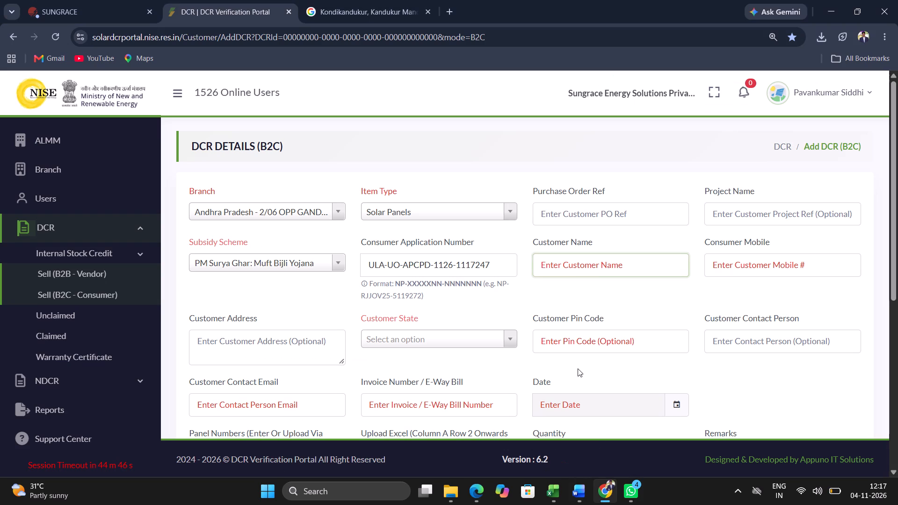
key(ctrl+v)
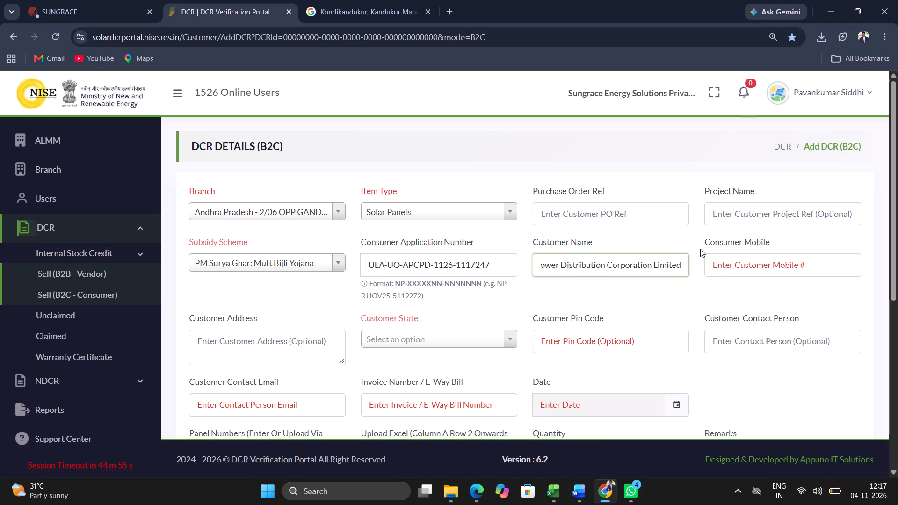
click(730, 214)
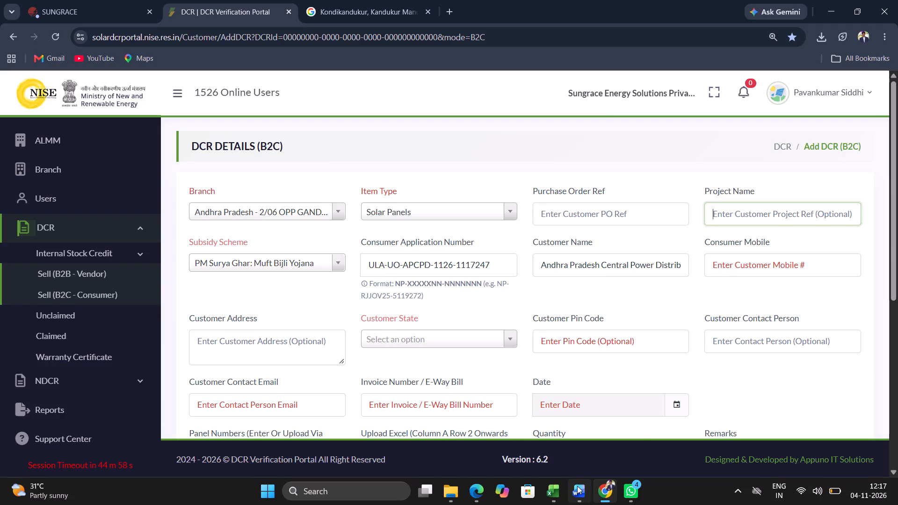
click(563, 452)
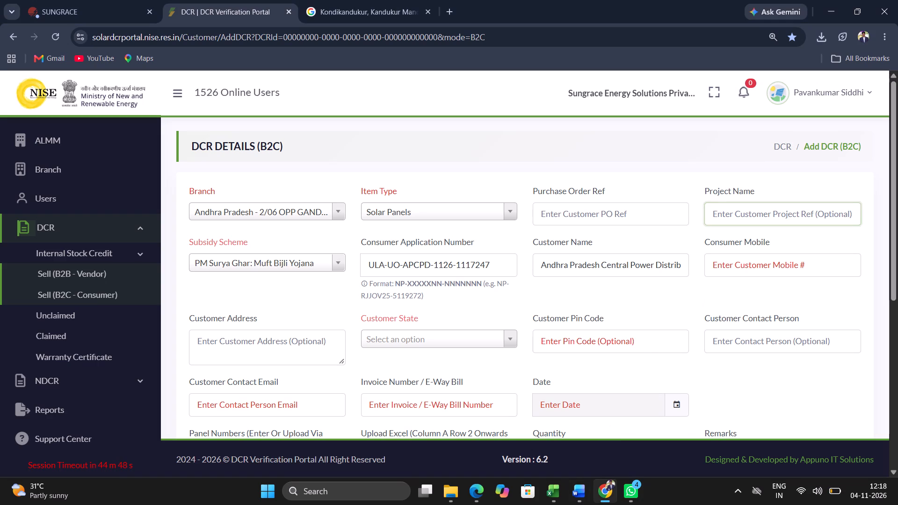
key(ctrl+v)
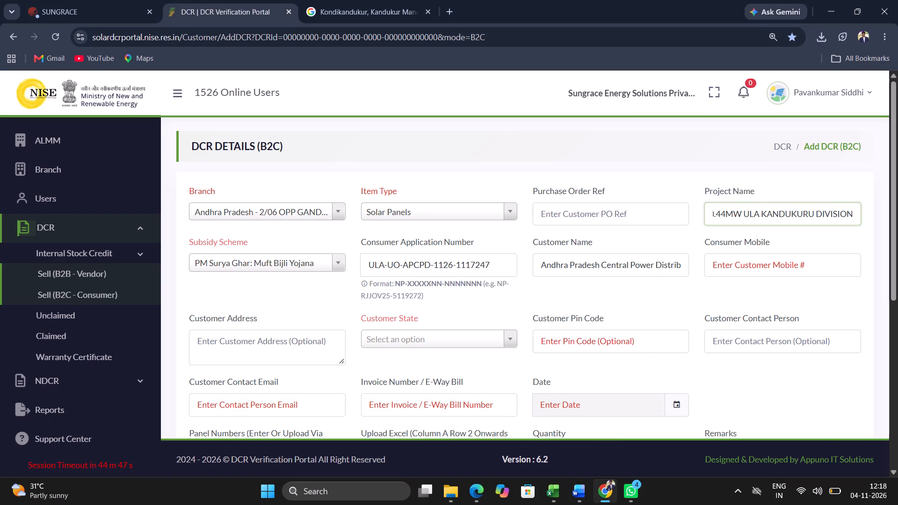
Copy the mobile number from the Word document into the form's Consumer Mobile.
scroll(580, 195, down, 2)
click(724, 148)
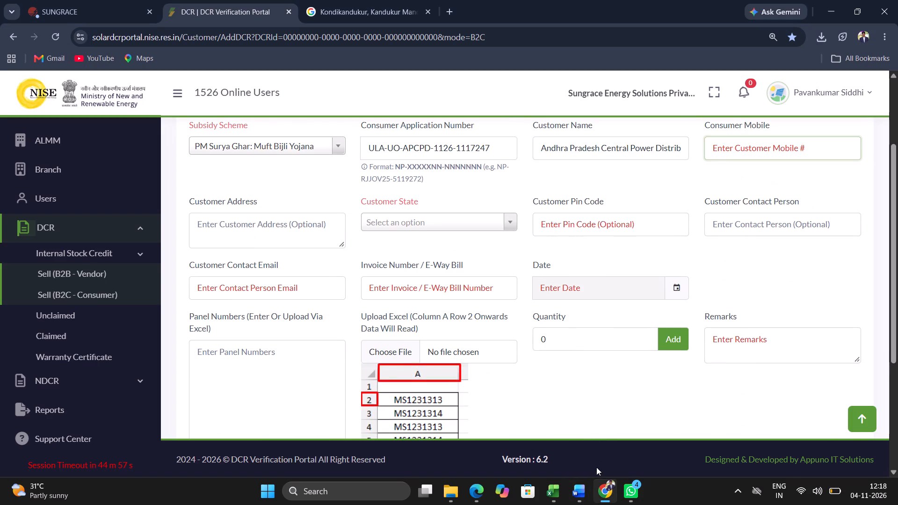
click(558, 443)
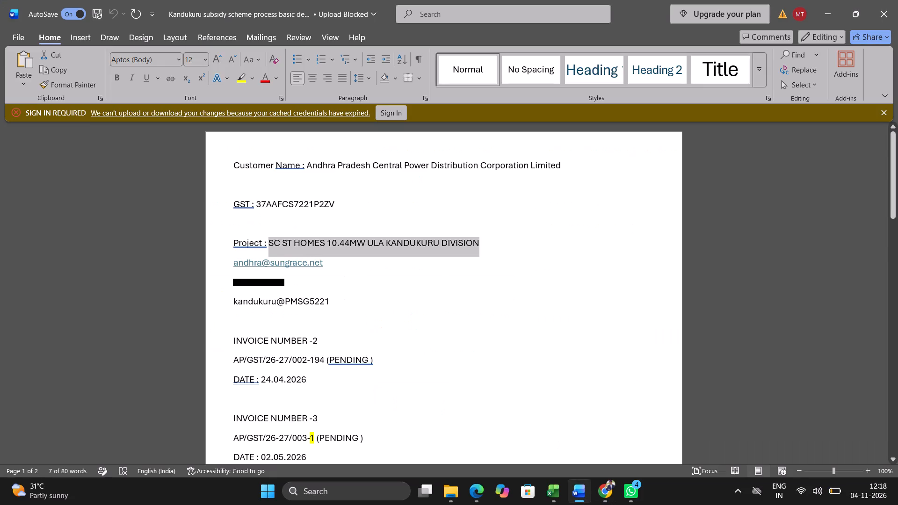
drag(304, 288, 183, 295)
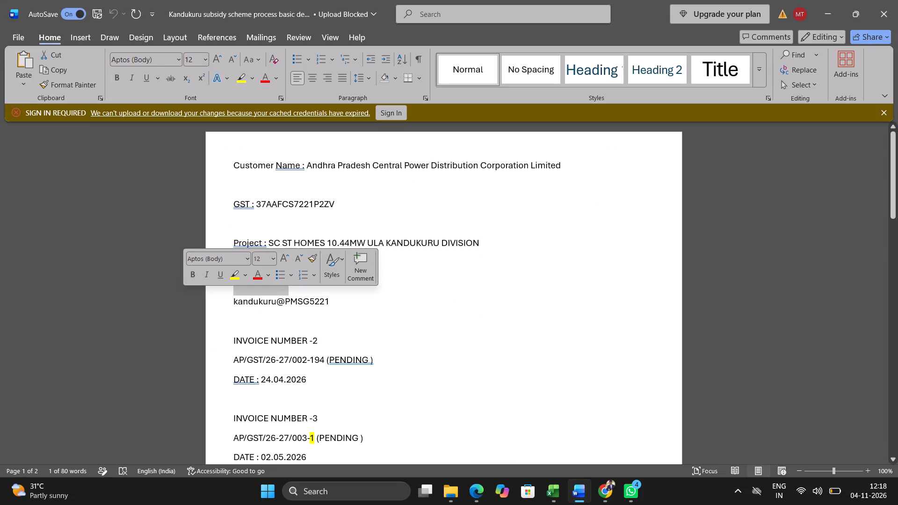
key(ctrl+c)
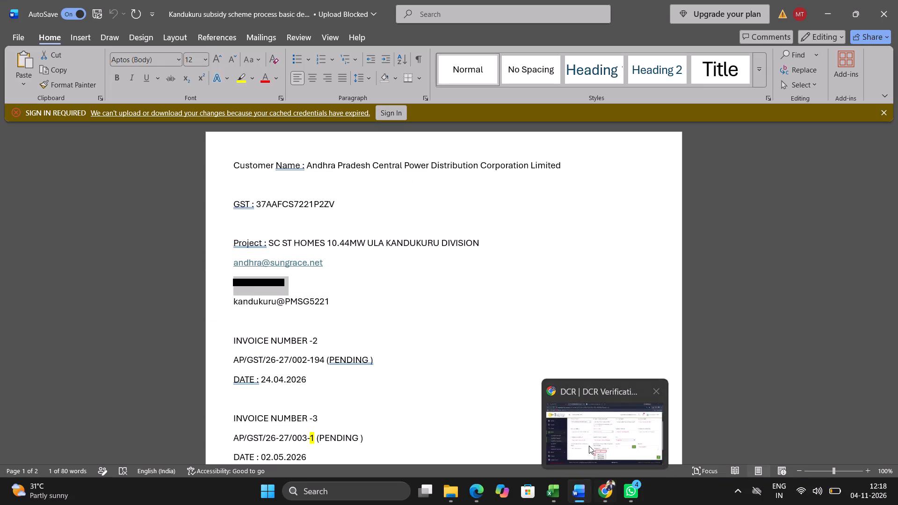
click(588, 446)
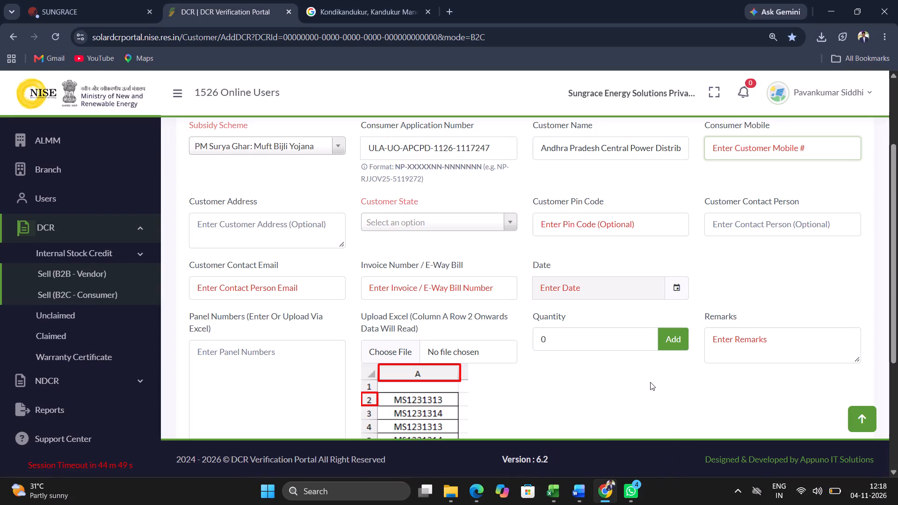
key(ctrl+v)
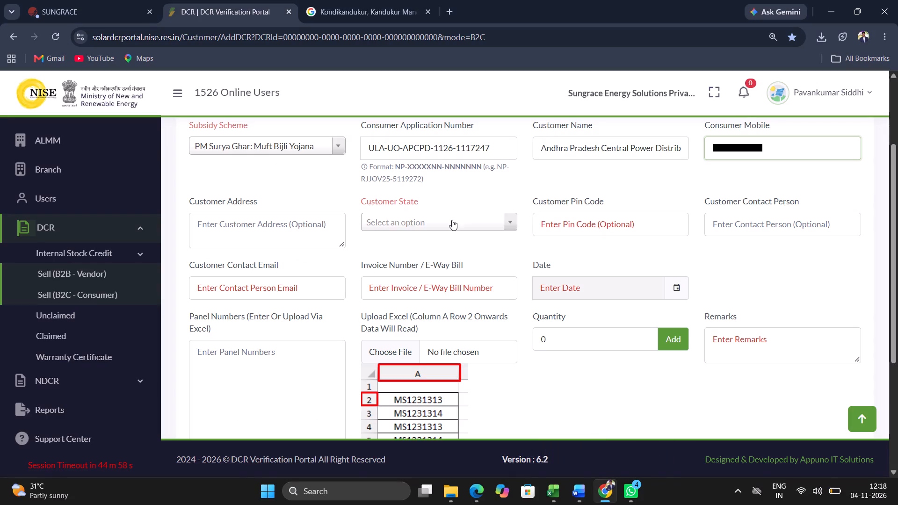
Set the Customer State to Andhra Pradesh (37).
click(452, 220)
click(419, 307)
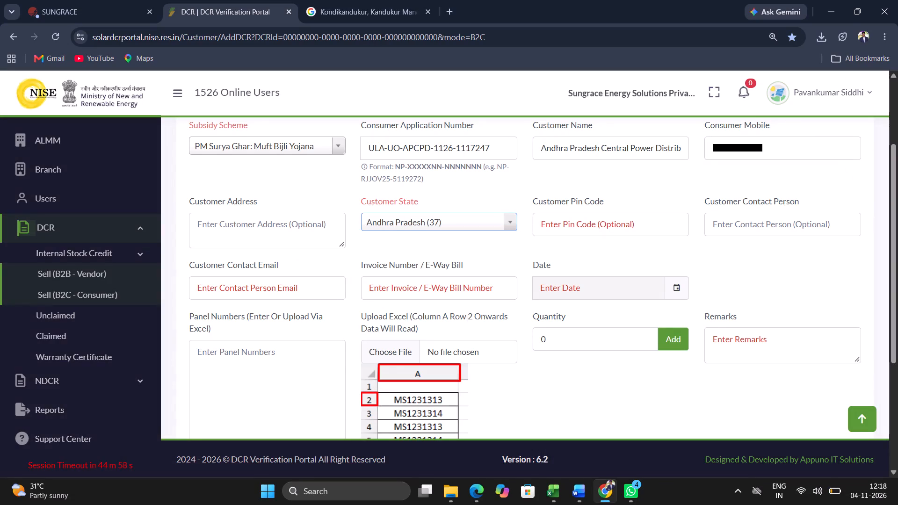
Copy the contact email address from the Word document into the form's Customer Contact Email.
click(325, 298)
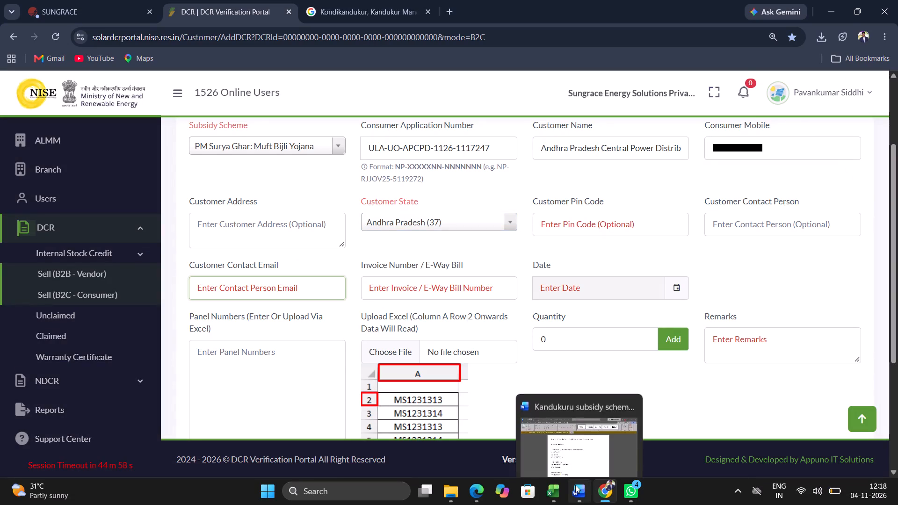
click(578, 437)
drag(353, 263, 340, 263)
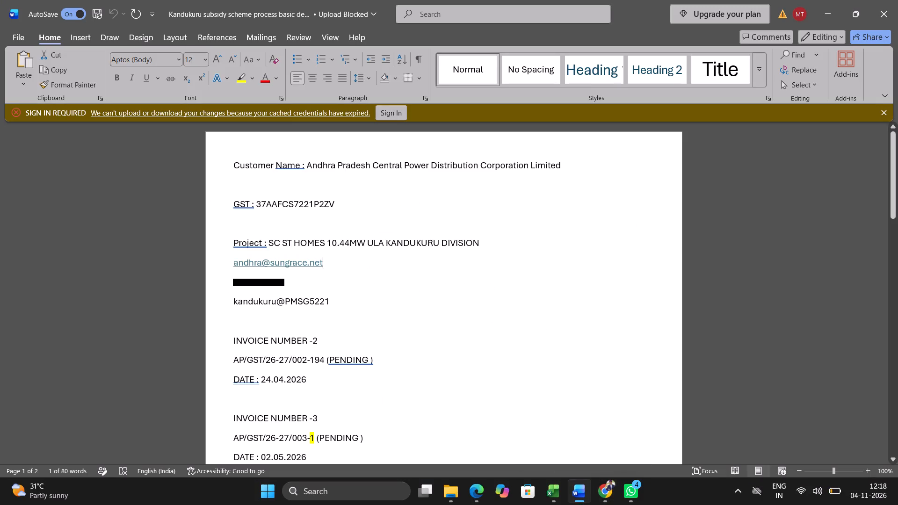
Copy the contact email address from the Word document into the form's Customer Contact Email.
drag(340, 263, 175, 271)
click(174, 272)
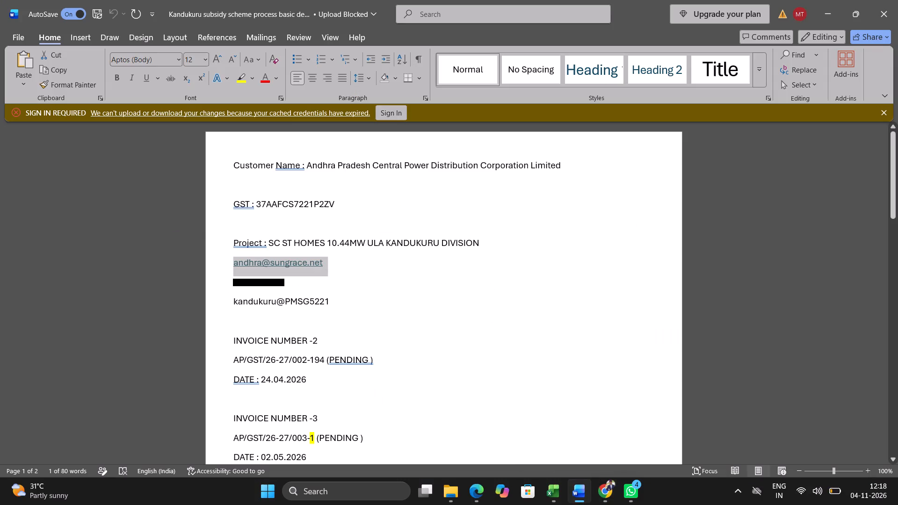
key(ctrl+c)
click(595, 431)
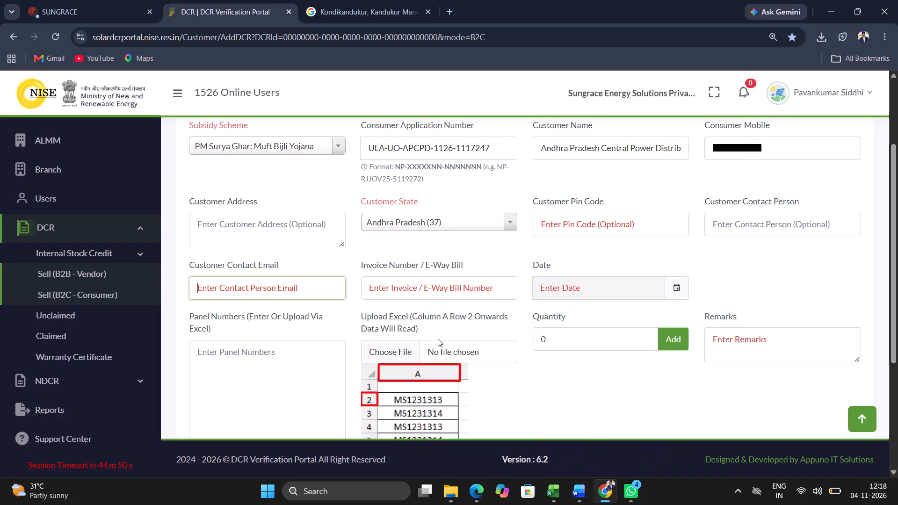
key(ctrl+v)
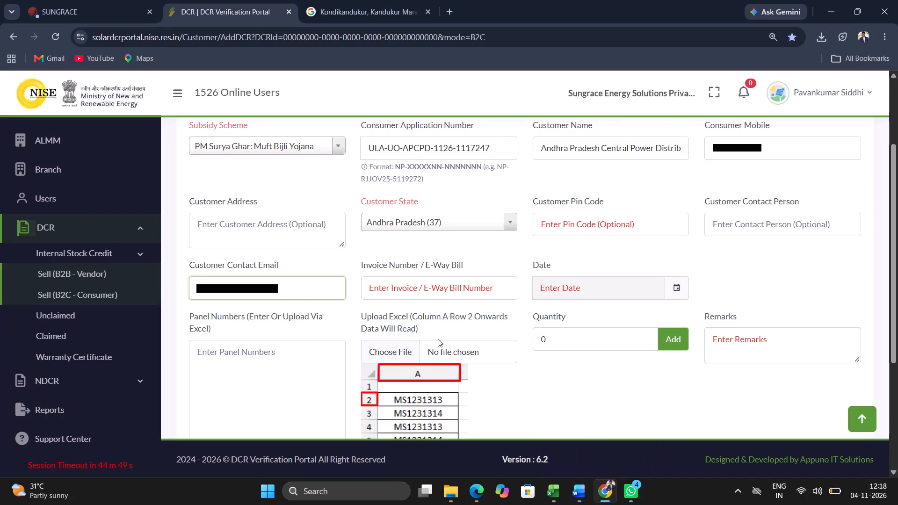
Copy the invoice 9 number AP/GST/26-27/009- from the Word document for the form's Invoice Number / E-Way Bill.
click(463, 289)
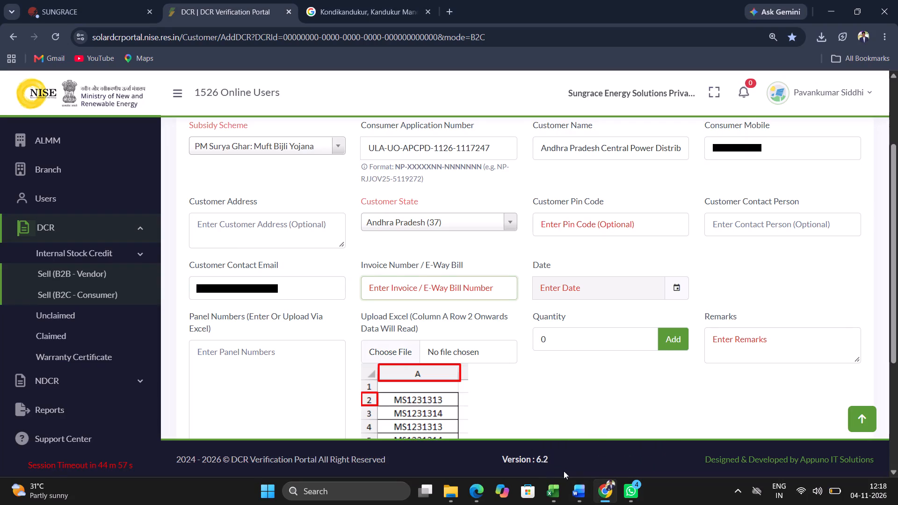
click(566, 436)
scroll(355, 233, down, 3)
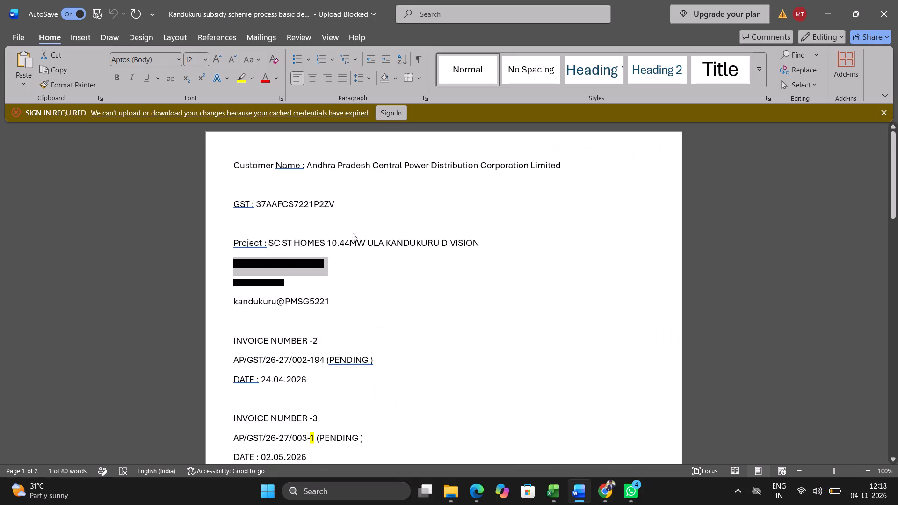
scroll(353, 233, down, 16)
scroll(351, 234, up, 2)
drag(353, 238, 158, 248)
click(158, 248)
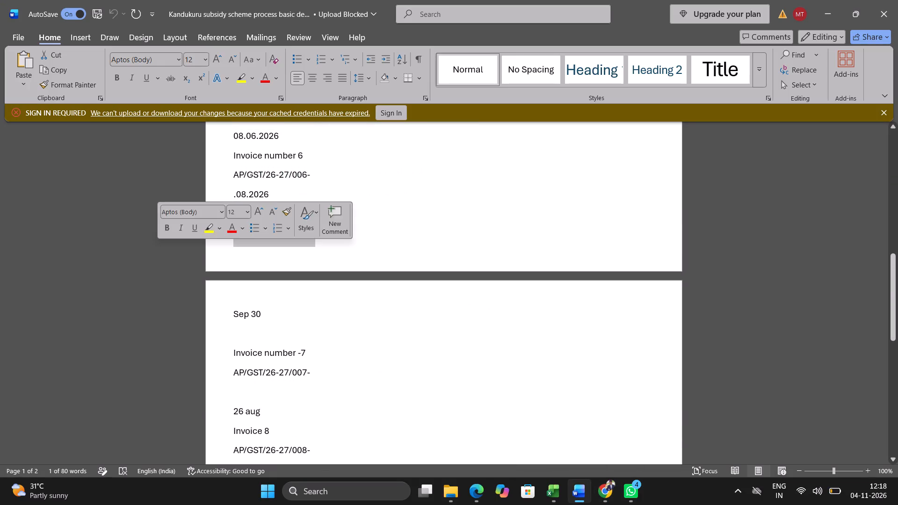
key(ctrl+c)
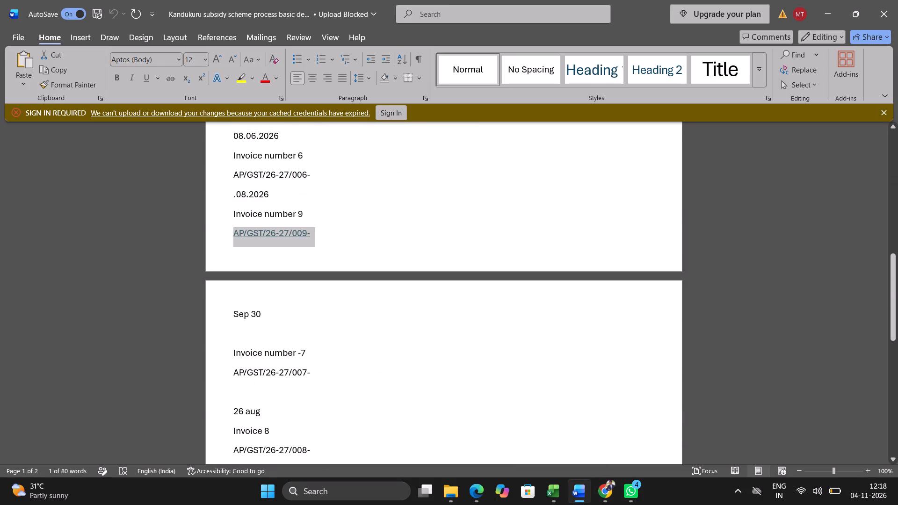
click(584, 445)
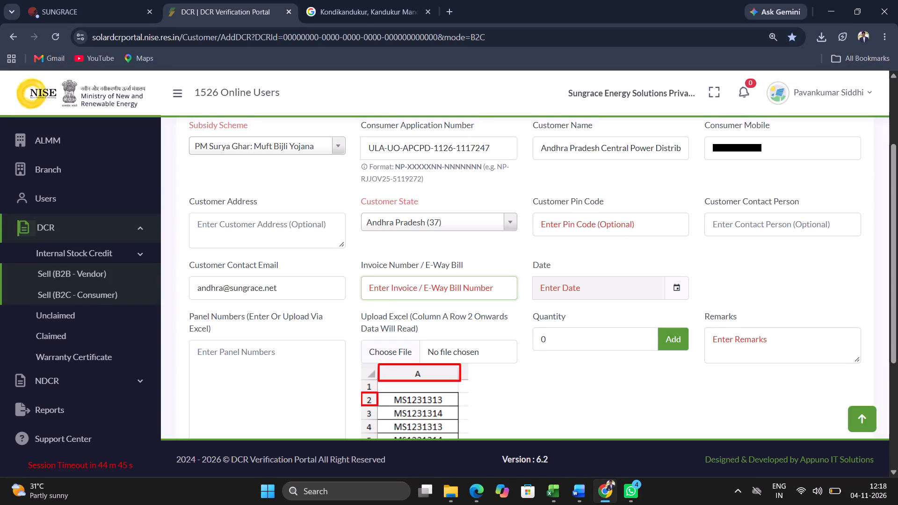
Fill Invoice Number / E-Way Bill with the copied invoice prefix, edited and completed as AP/GST/26-27/010-94.
key(ctrl+shift+v)
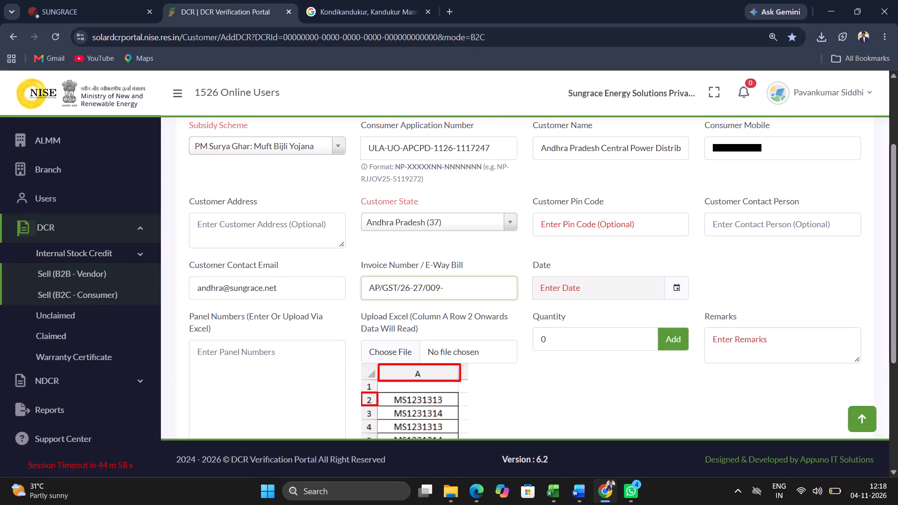
key(Left)
key(BackSpace)
key(BackSpace)
text(10)
key(Right)
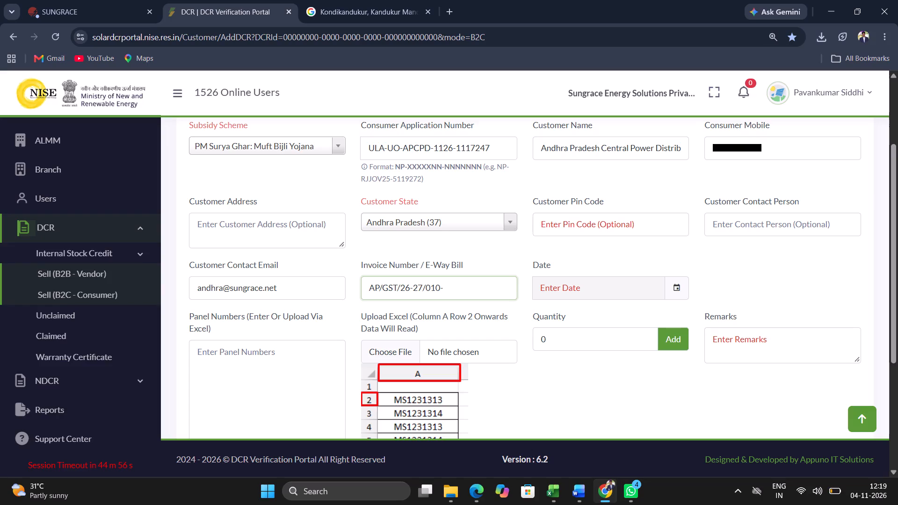
text(94)
Set the invoice Date to 30-Sep-2026.
click(577, 289)
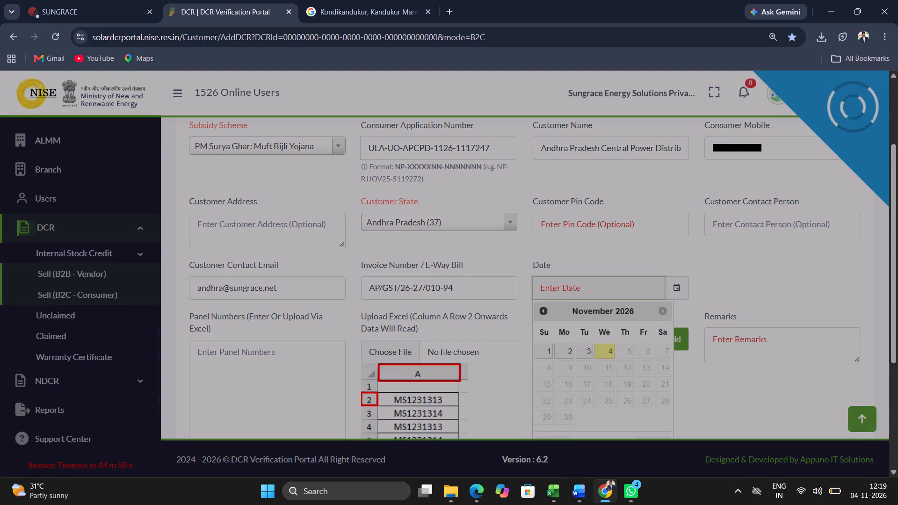
double_click(549, 312)
click(549, 312)
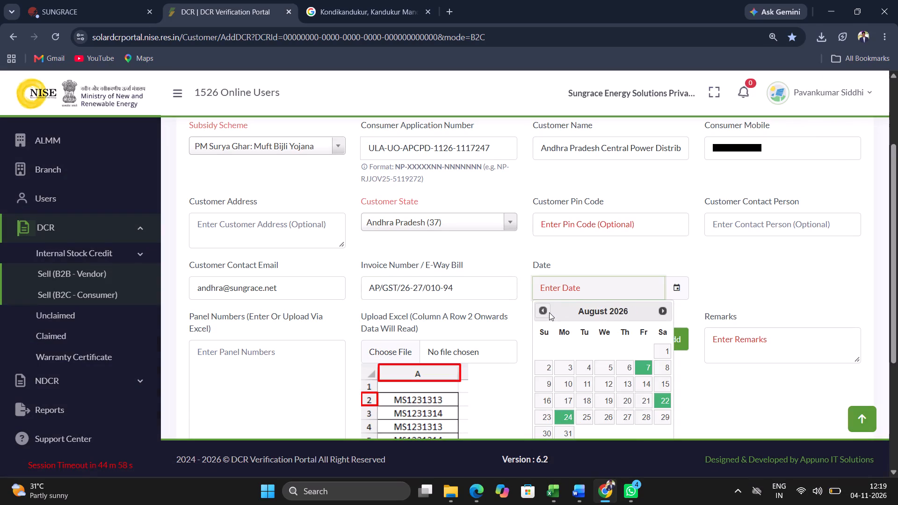
click(544, 312)
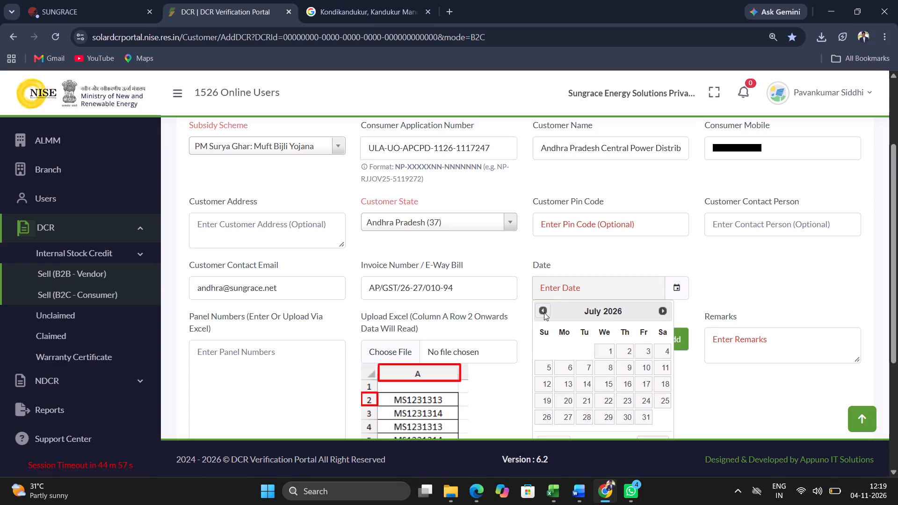
click(664, 309)
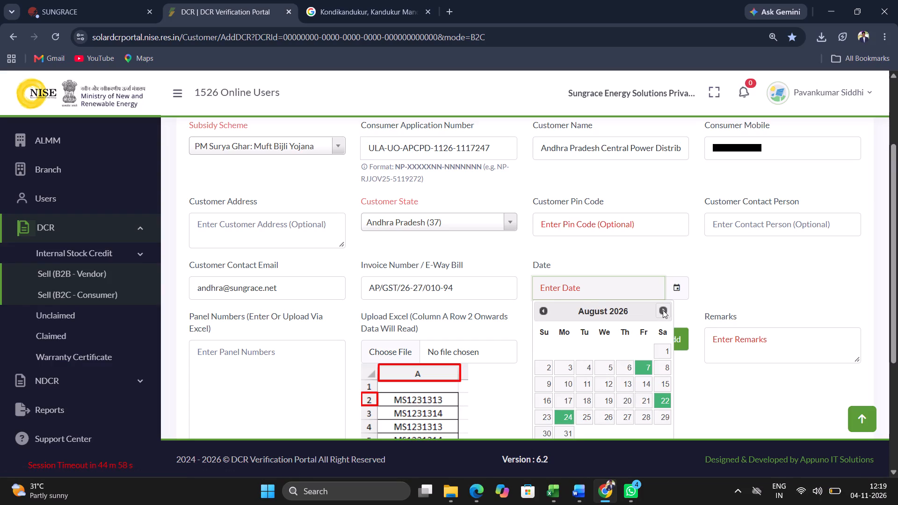
click(663, 310)
click(611, 424)
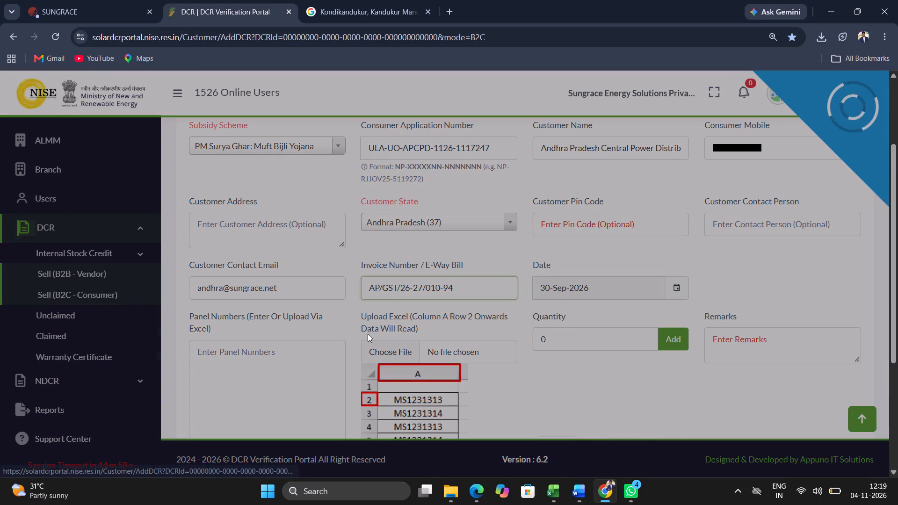
Copy the panel serial numbers from the SUNGRACE installation record into the DCR form's Panel Numbers.
click(292, 388)
click(61, 0)
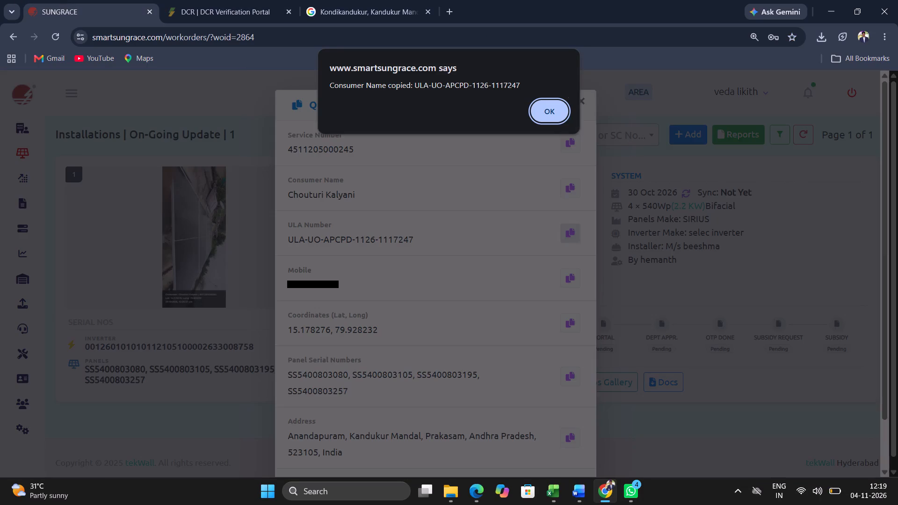
click(557, 113)
scroll(488, 236, down, 3)
click(566, 329)
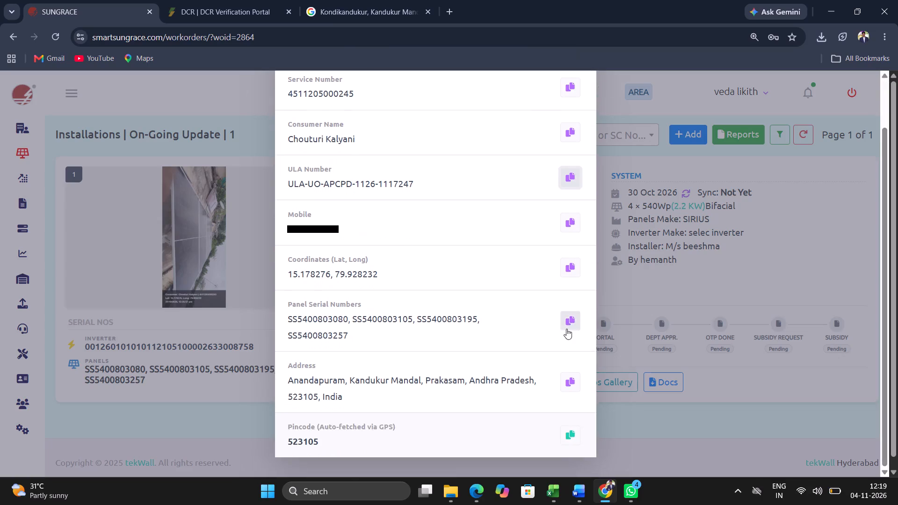
click(212, 0)
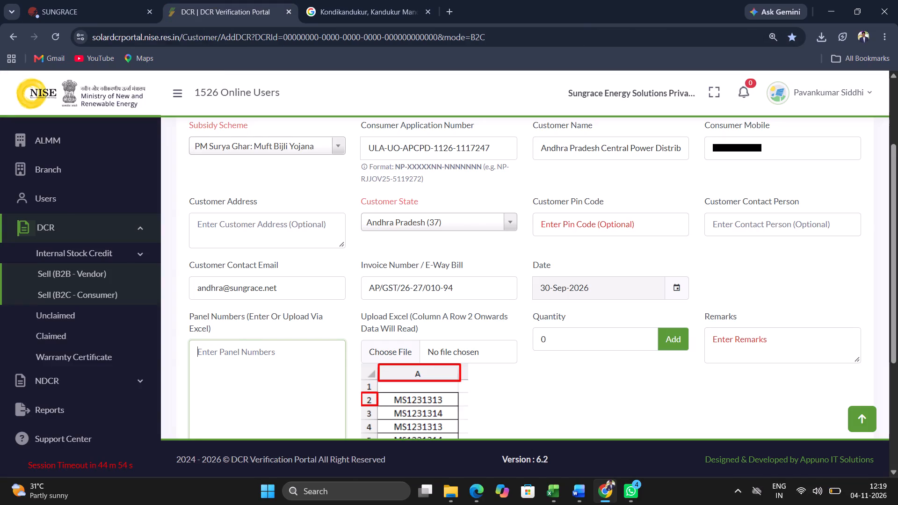
key(ctrl+v)
key(Left)
key(Left)
key(Left)
key(Left)
key(Left)
key(Left)
key(Left)
key(Left)
key(Left)
key(Left)
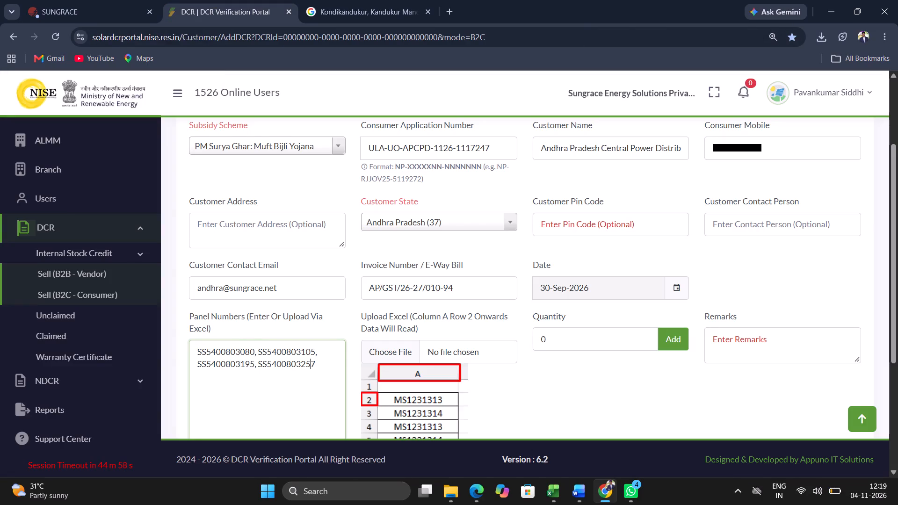
key(Left)
key(Left)
key(BackSpace)
key(BackSpace)
key(ctrl+Return)
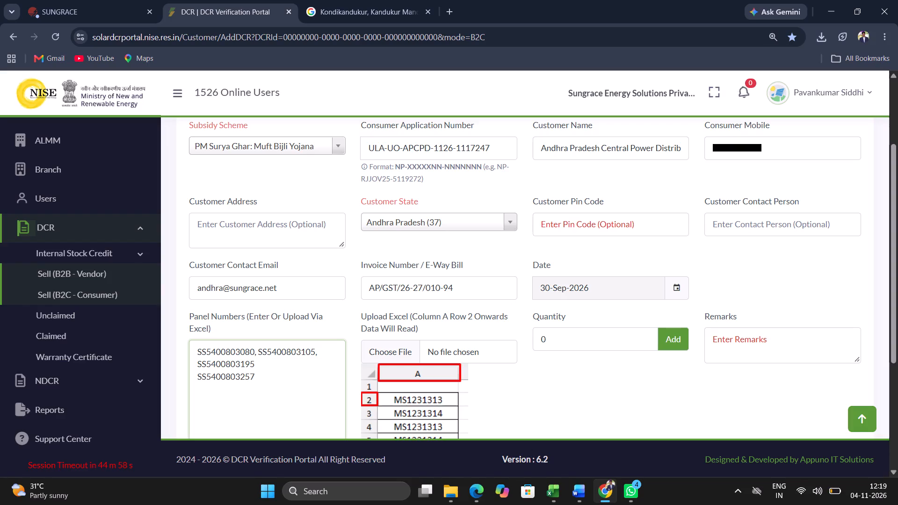
key(Up)
key(Up)
key(Up)
key(Up)
key(Up)
key(Right)
key(Right)
key(Right)
key(Right)
key(Right)
key(Right)
key(Right)
key(Right)
key(Right)
key(Right)
key(Right)
key(Right)
key(Right)
key(Right)
key(BackSpace)
key(BackSpace)
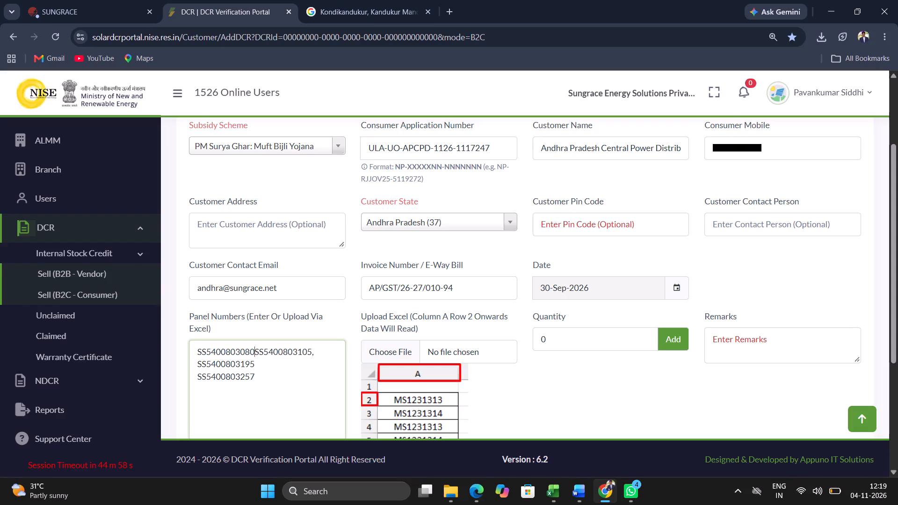
key(Return)
key(Right)
key(Right)
key(Right)
key(Right)
key(Right)
key(Right)
key(Right)
key(Right)
key(Right)
key(Right)
key(Right)
key(Right)
key(Right)
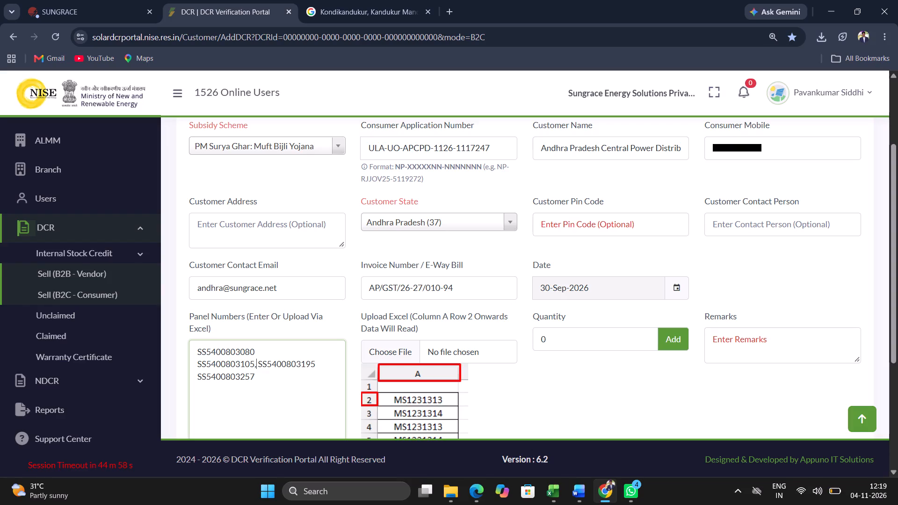
key(Right)
key(BackSpace)
key(BackSpace)
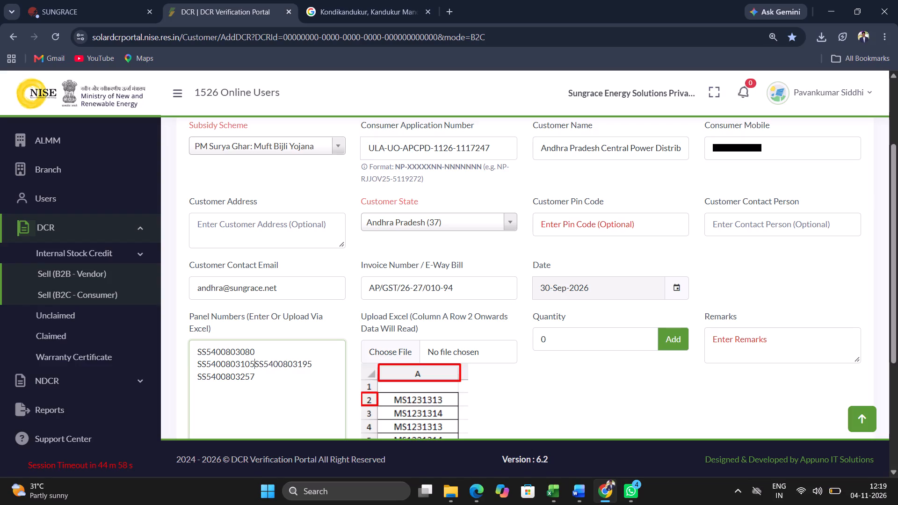
key(Return)
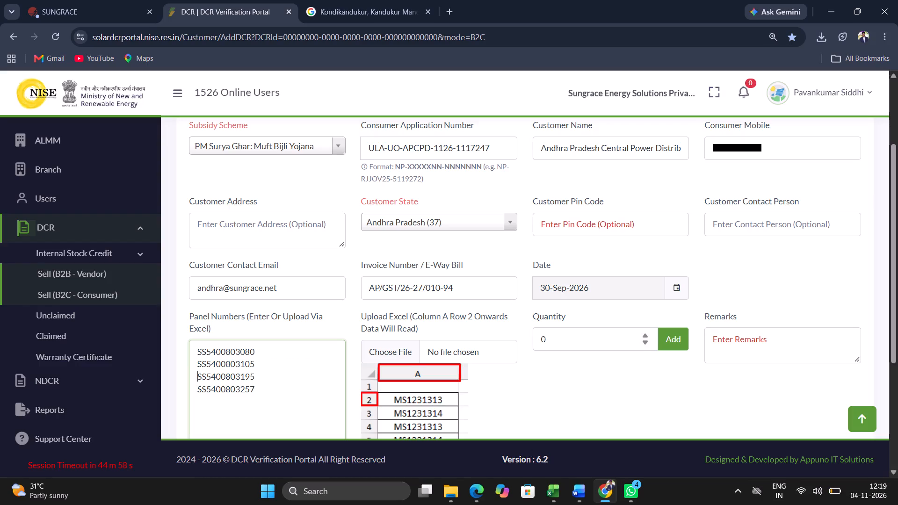
Set the Quantity to 4 and add the listed solar panels to the DCR entry.
click(620, 340)
scroll(615, 343, up, 4)
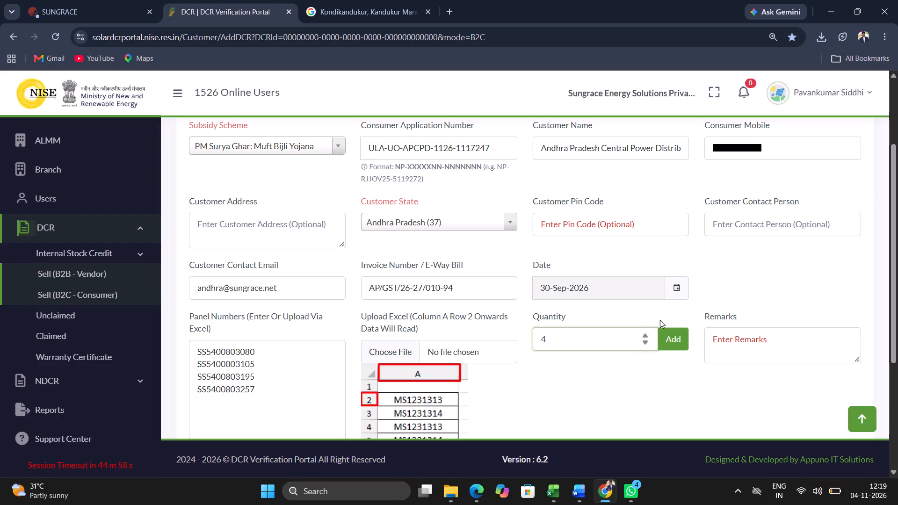
click(670, 340)
Copy the installation address from the SUNGRACE record into the DCR form's Remarks.
click(757, 349)
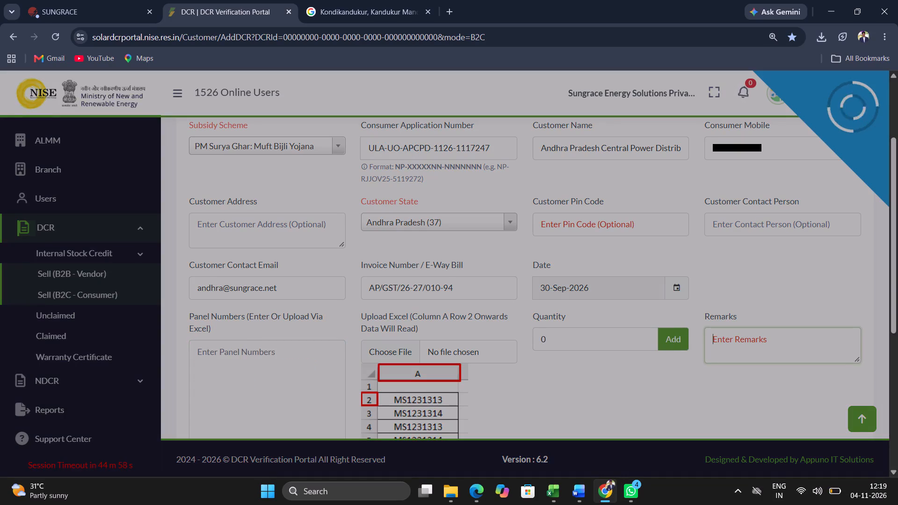
click(116, 0)
click(548, 124)
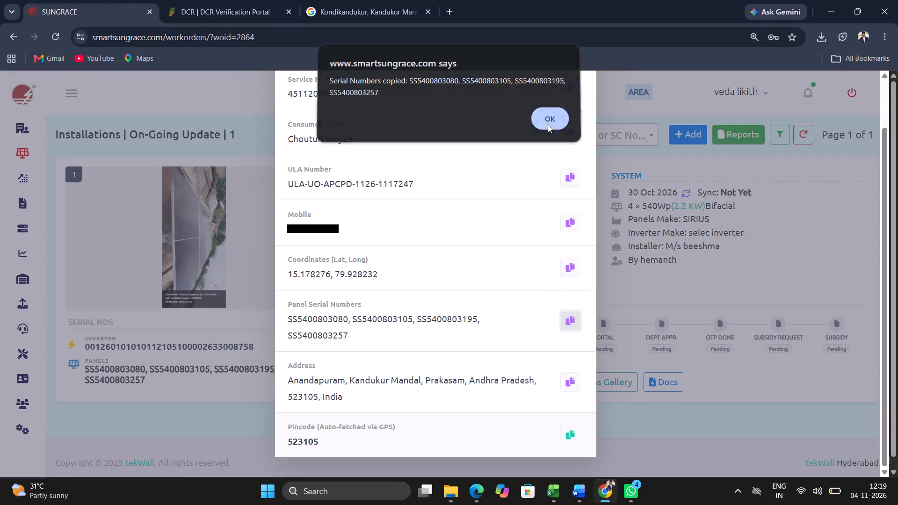
scroll(534, 319, down, 1)
click(560, 382)
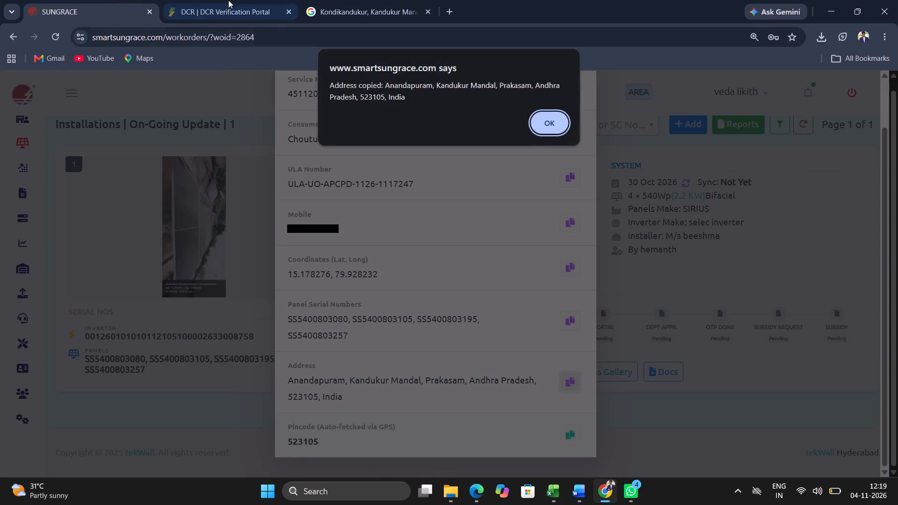
click(229, 0)
key(ctrl+v)
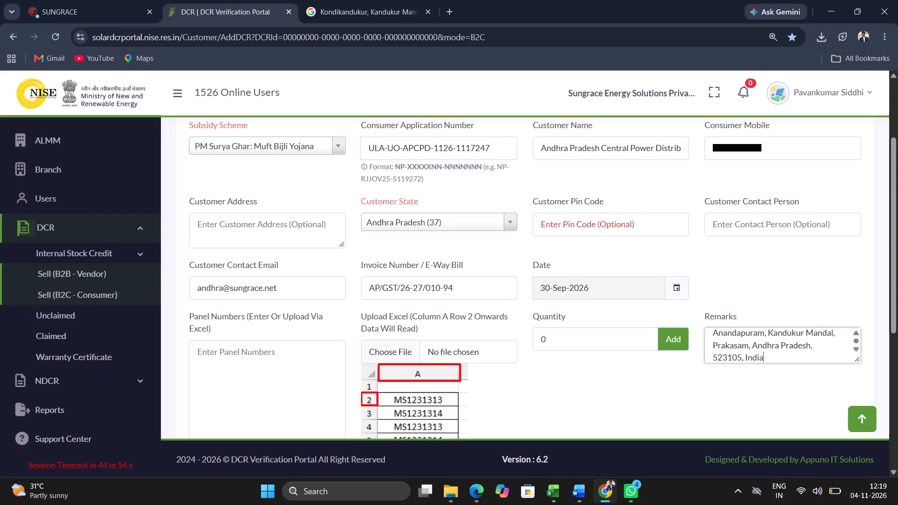
Copy the pincode from the SUNGRACE record into Customer Pin Code, dismissing the low-battery notices.
click(562, 220)
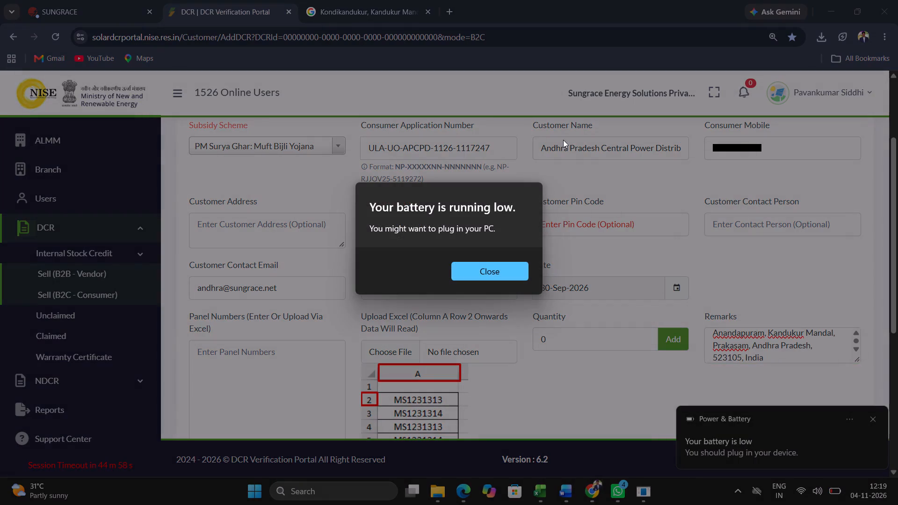
click(492, 272)
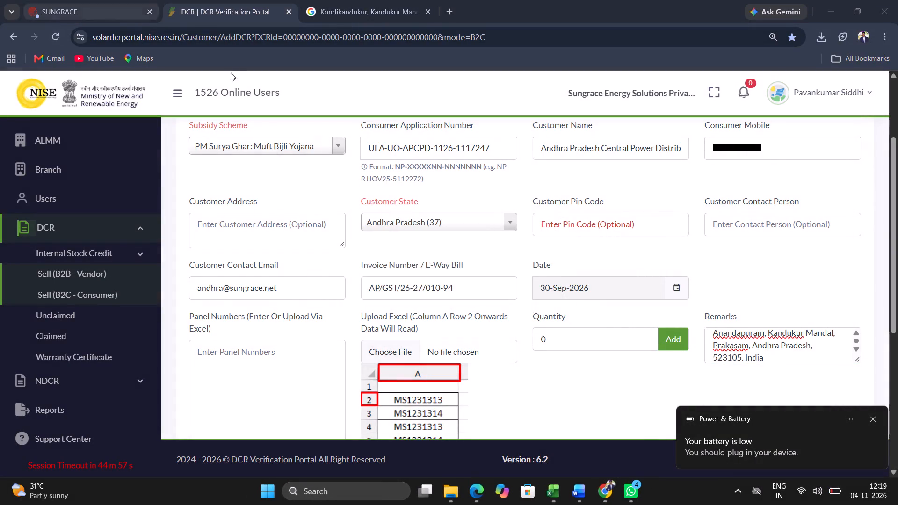
click(579, 229)
click(109, 0)
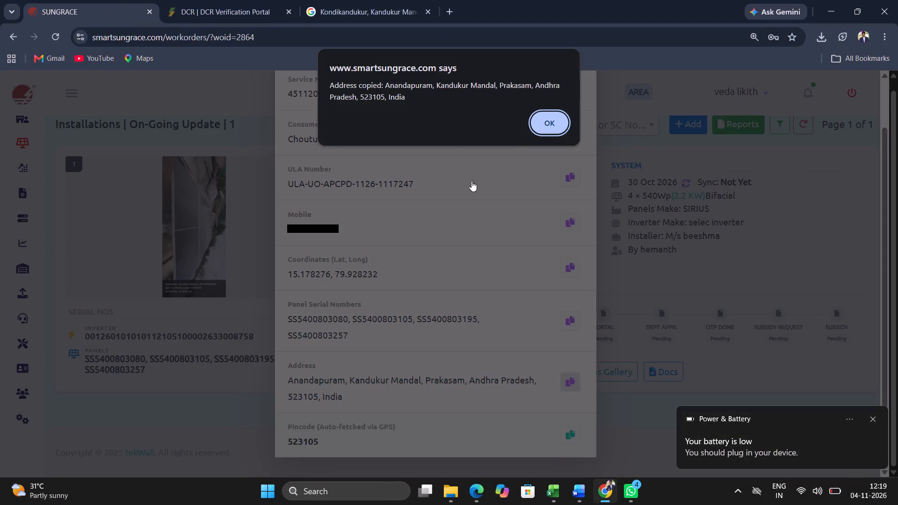
drag(543, 110, 547, 114)
click(549, 136)
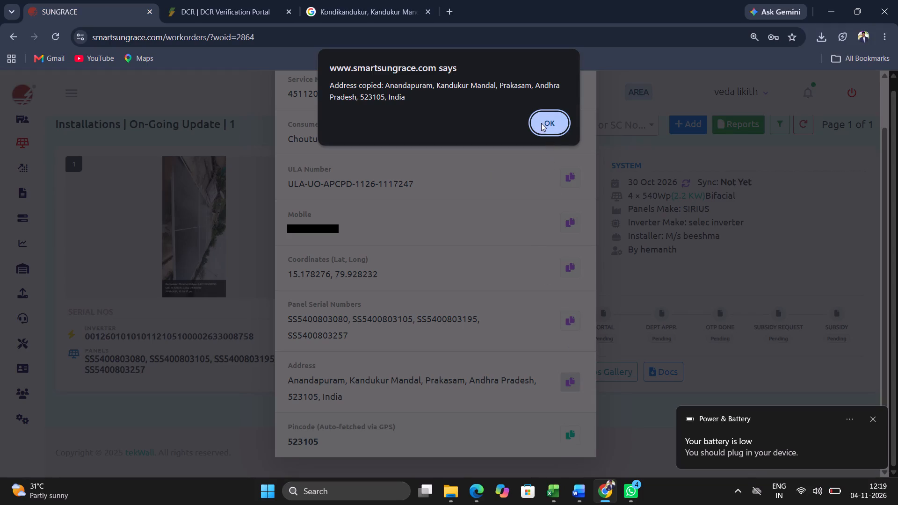
click(541, 123)
drag(541, 125, 545, 140)
click(567, 436)
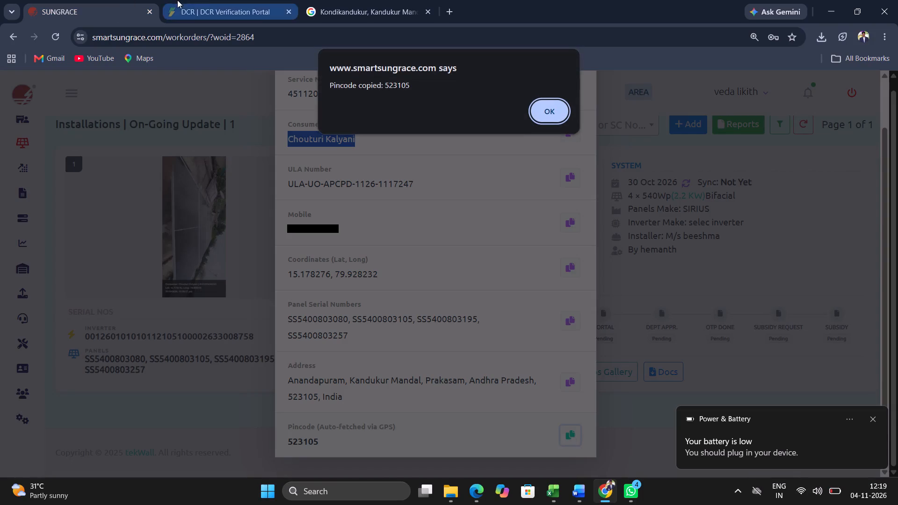
click(178, 0)
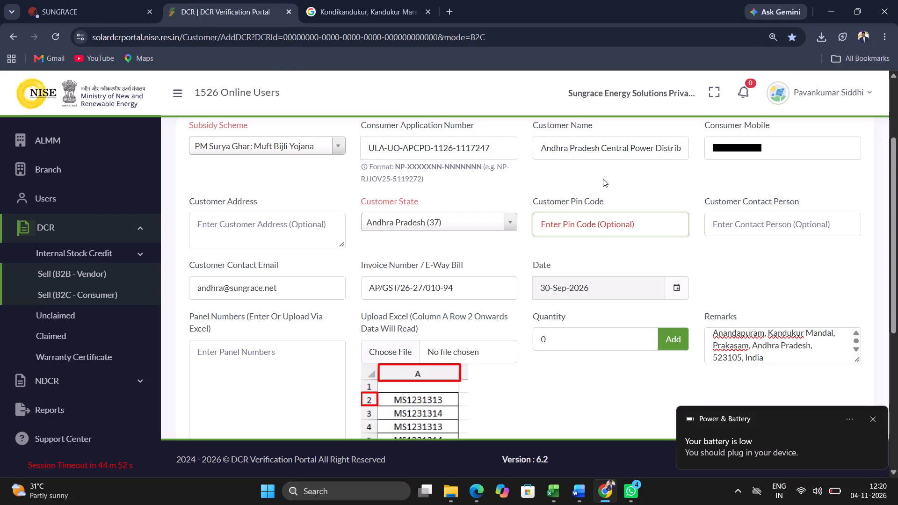
key(ctrl+v)
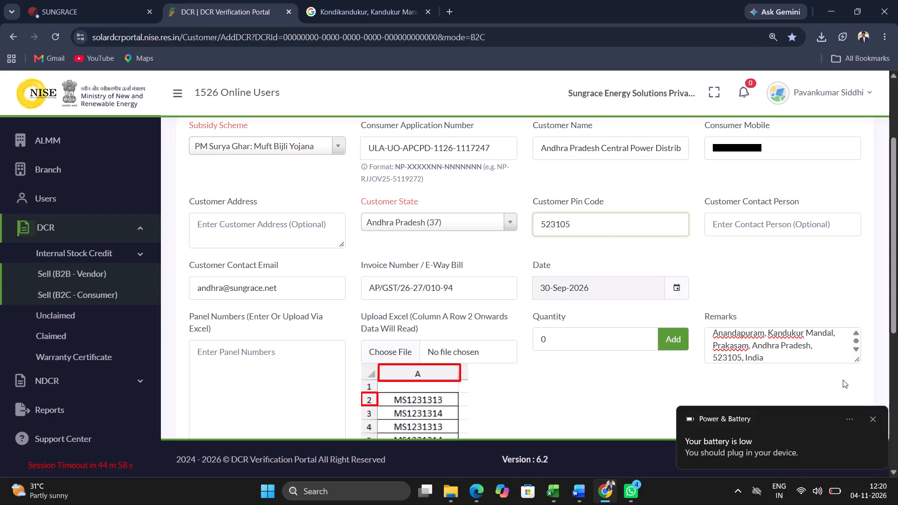
click(876, 417)
Confirm the completed B2C DCR details with the four added panels.
scroll(684, 288, down, 2)
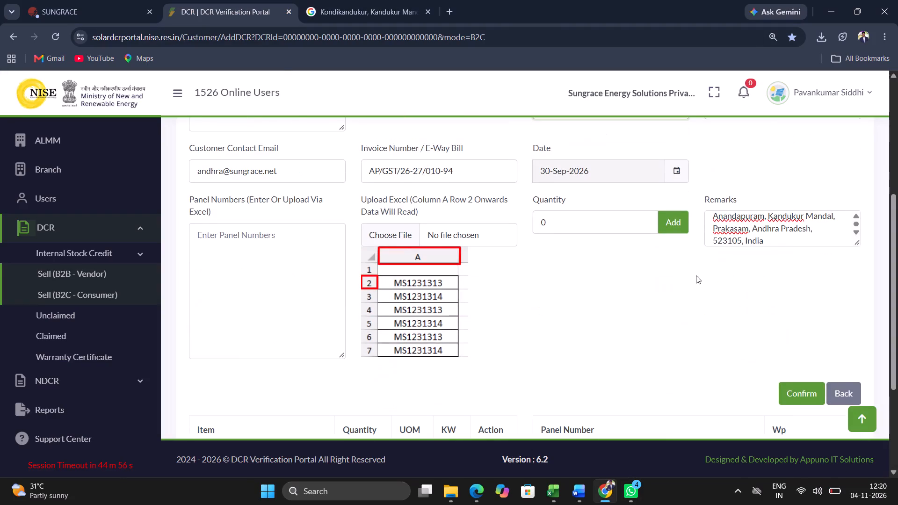
scroll(747, 320, down, 2)
click(783, 279)
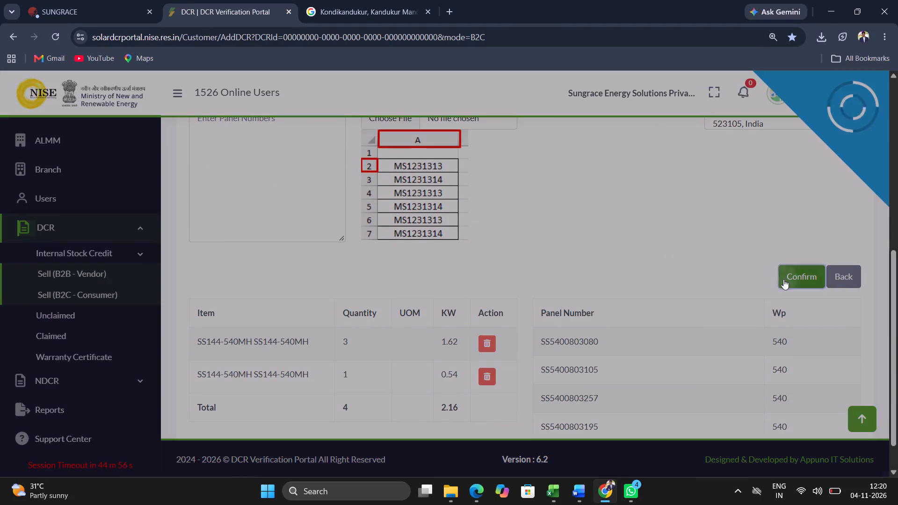
click(572, 354)
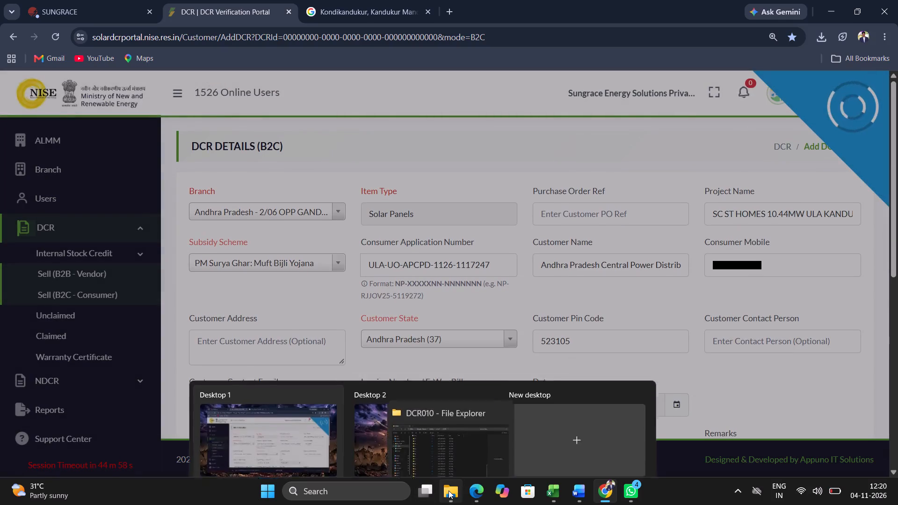
Create a new folder named 94_ inside the DCR010 folder in File Explorer.
click(454, 461)
drag(22, 57, 22, 61)
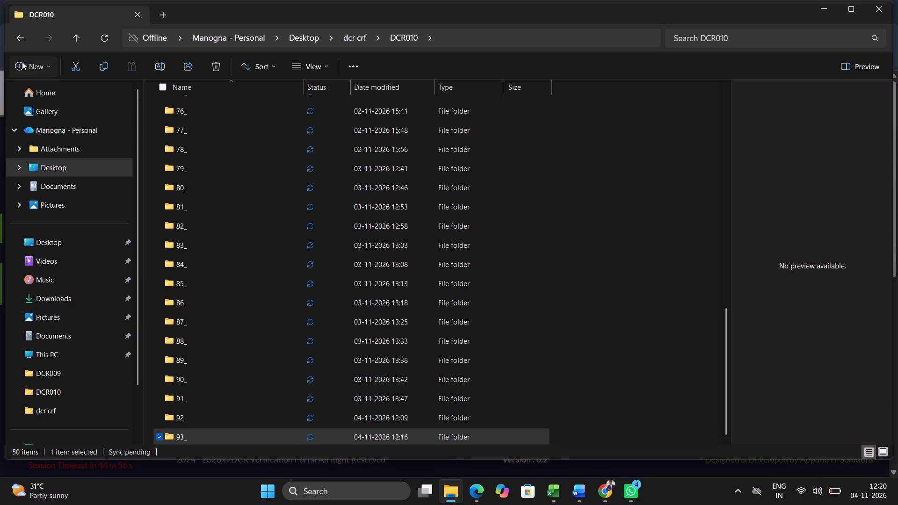
click(29, 89)
text(94_)
key(Return)
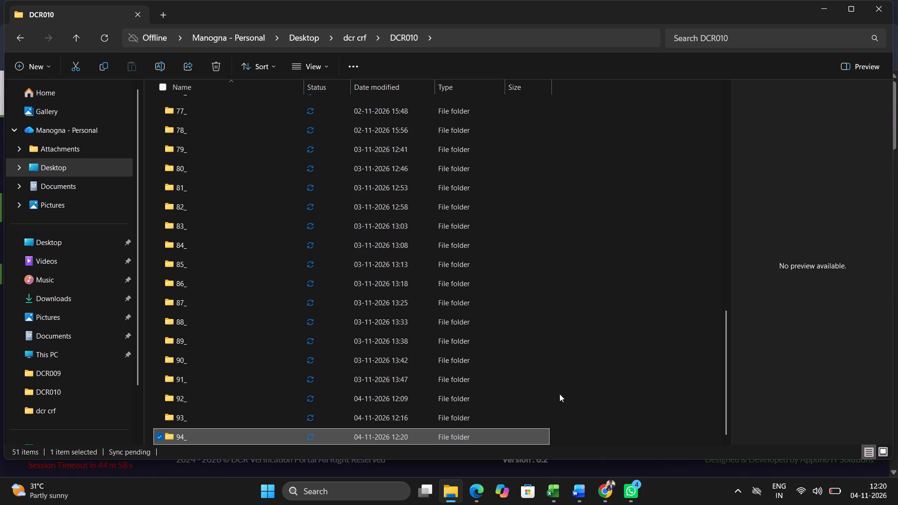
Switch back to the browser and copy the Service Number from the SUNGRACE record's Quick Copy Details.
click(604, 432)
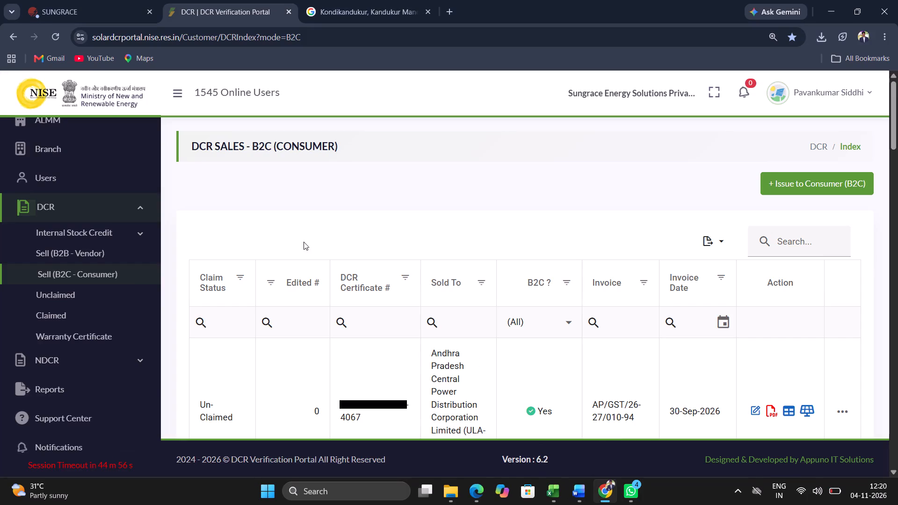
click(86, 0)
click(544, 116)
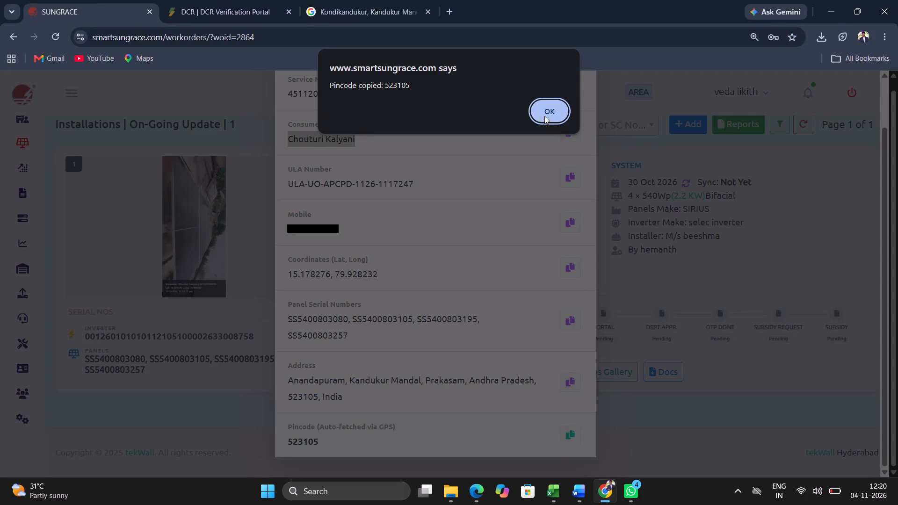
scroll(501, 172, up, 1)
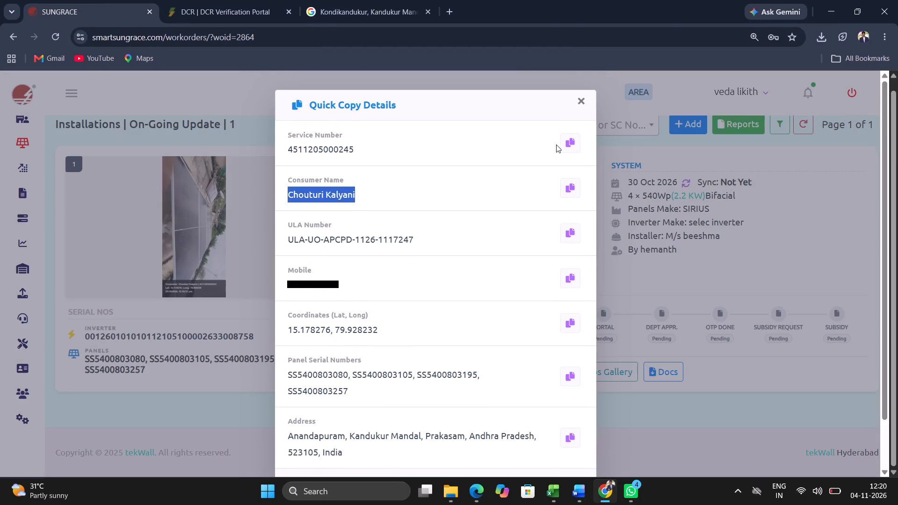
click(571, 143)
Download the newly issued B2C DCR certificate PDF into DCR010's 94_ folder, named with the copied service number followed by -94.
drag(245, 0, 244, 8)
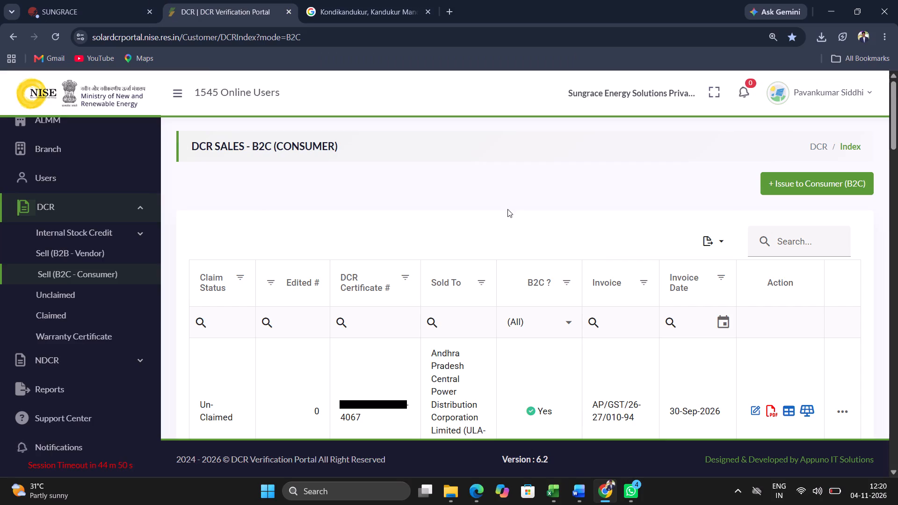
click(771, 414)
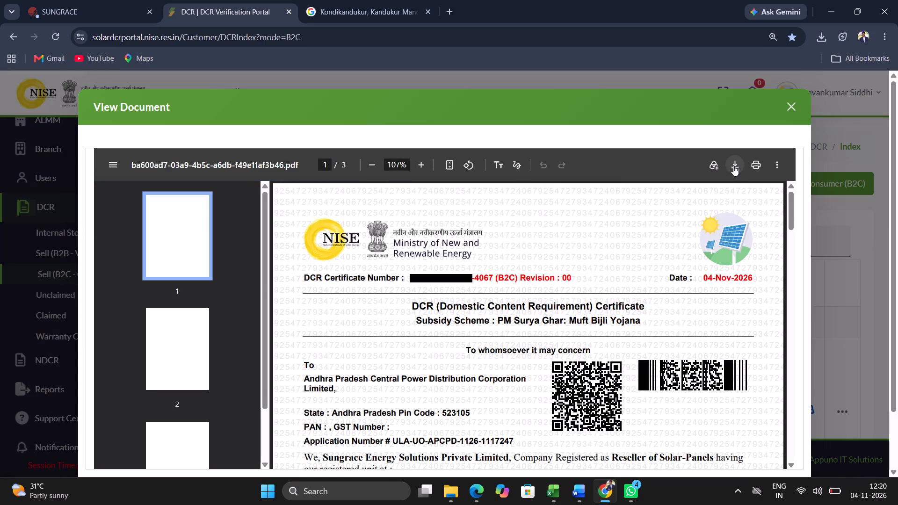
click(733, 166)
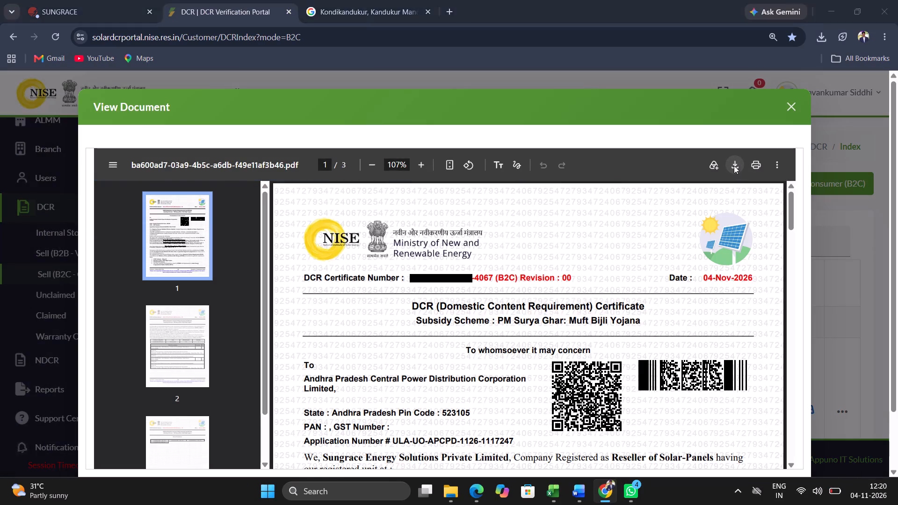
key(ctrl+v)
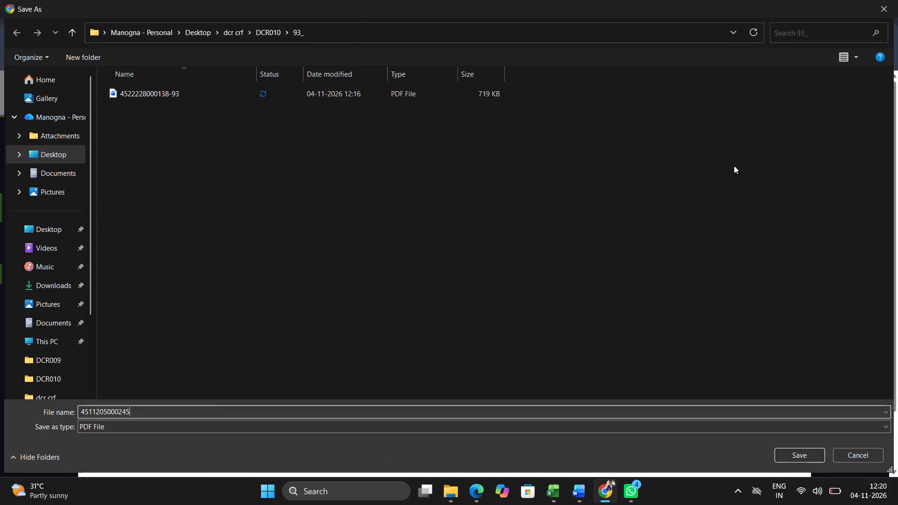
key(minus)
text(94)
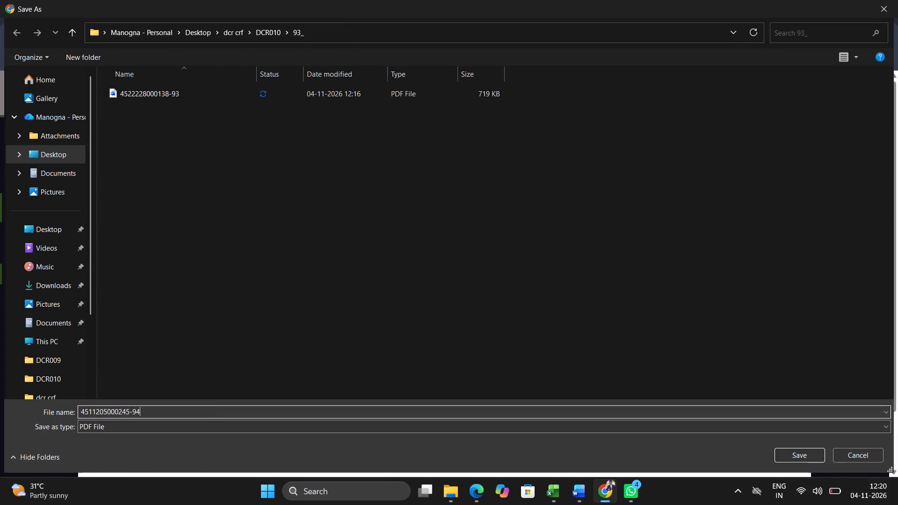
click(273, 30)
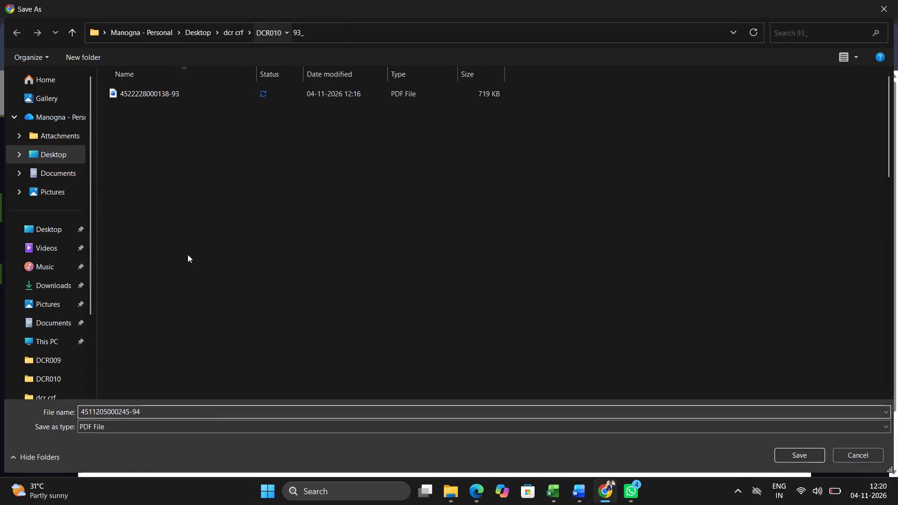
scroll(172, 283, down, 16)
scroll(182, 311, down, 7)
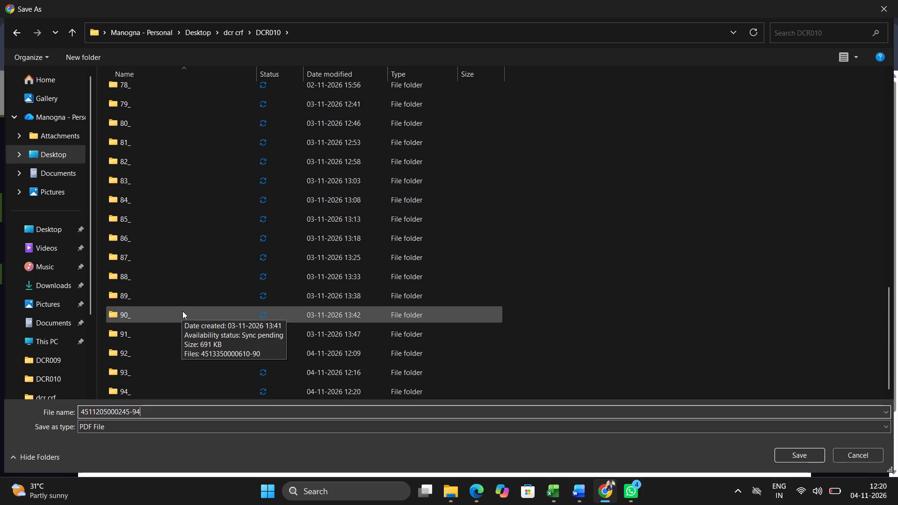
double_click(209, 394)
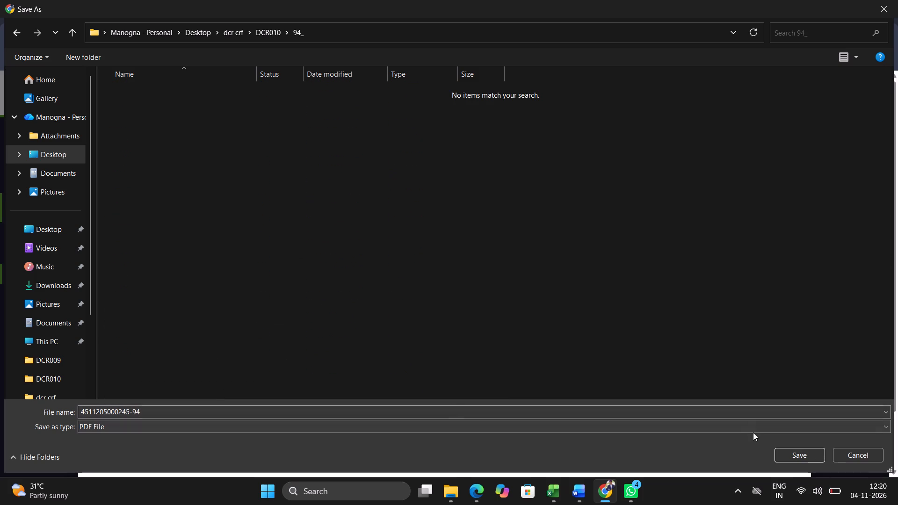
click(777, 451)
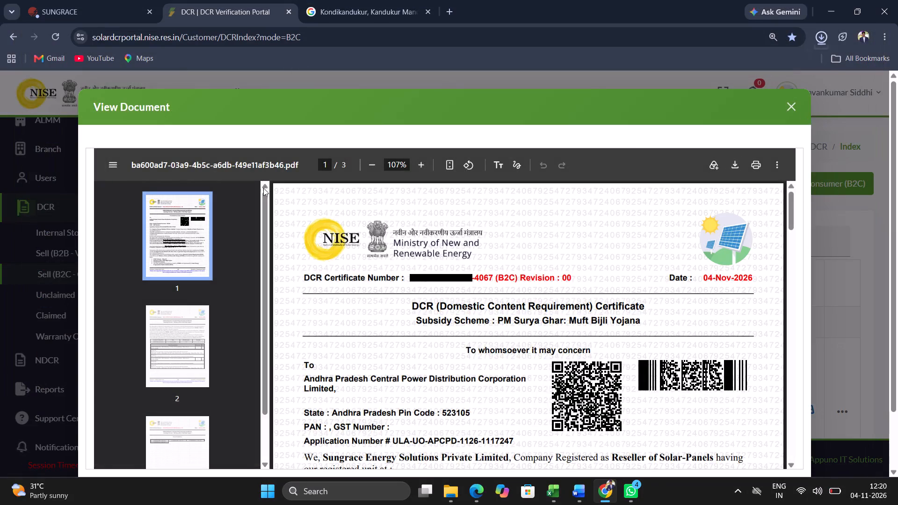
Close the SUNGRACE record's Quick Copy Details and open the installation's Project Stage update form.
click(67, 0)
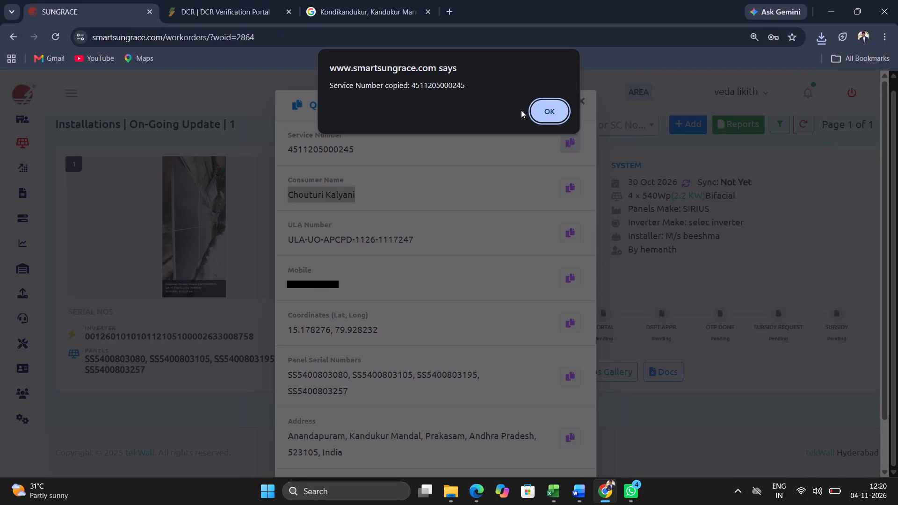
click(546, 123)
click(547, 114)
click(584, 97)
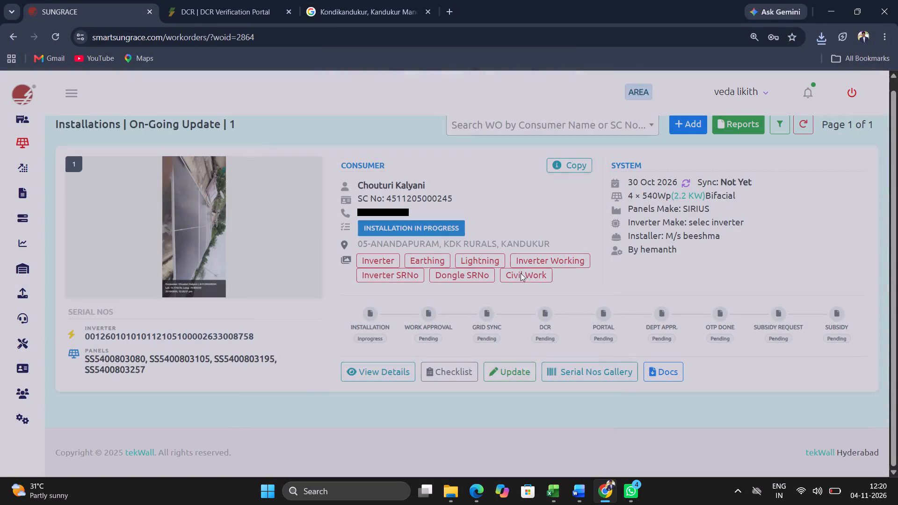
click(527, 368)
click(362, 337)
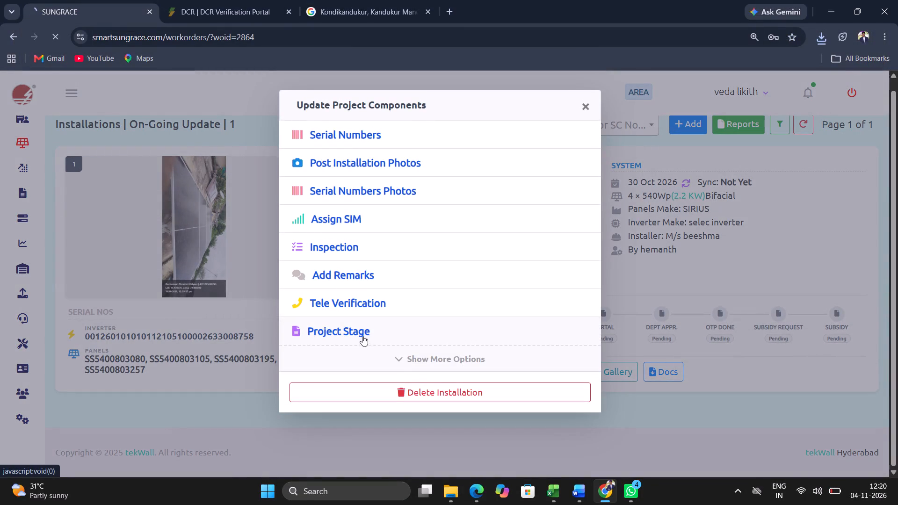
Attach the saved certificate PDF from DCR010's 94_ folder as the Dcr upload.
scroll(351, 164, down, 5)
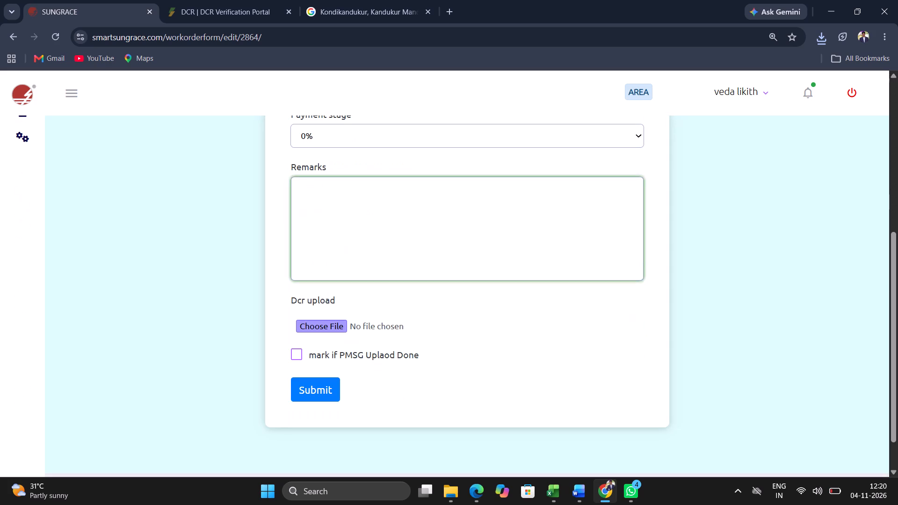
click(326, 323)
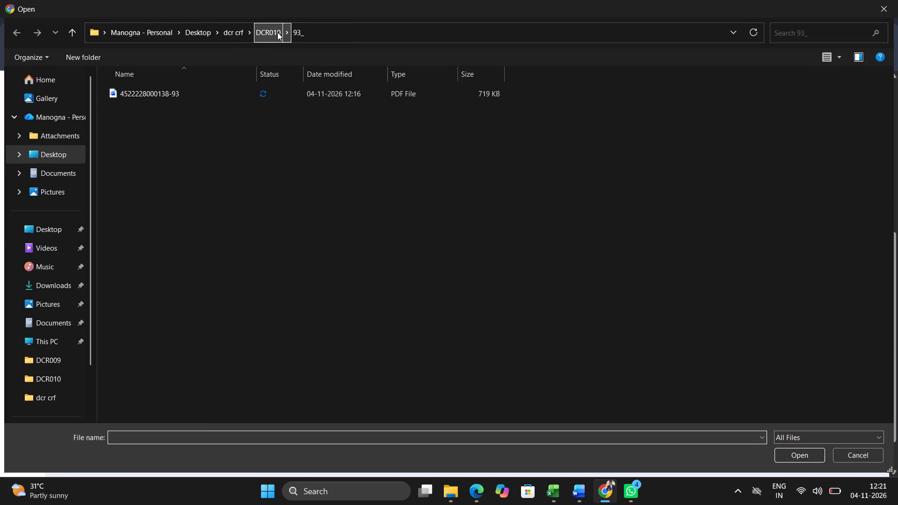
click(277, 32)
scroll(190, 238, down, 5)
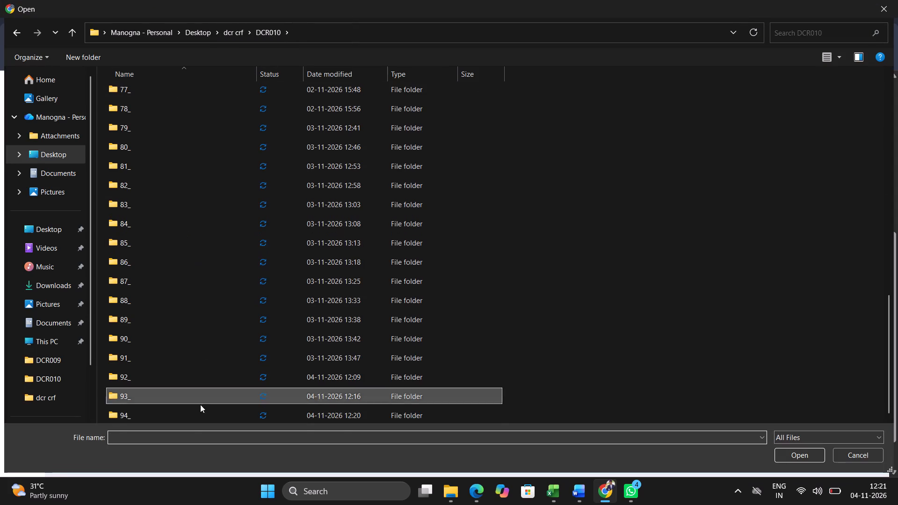
double_click(191, 418)
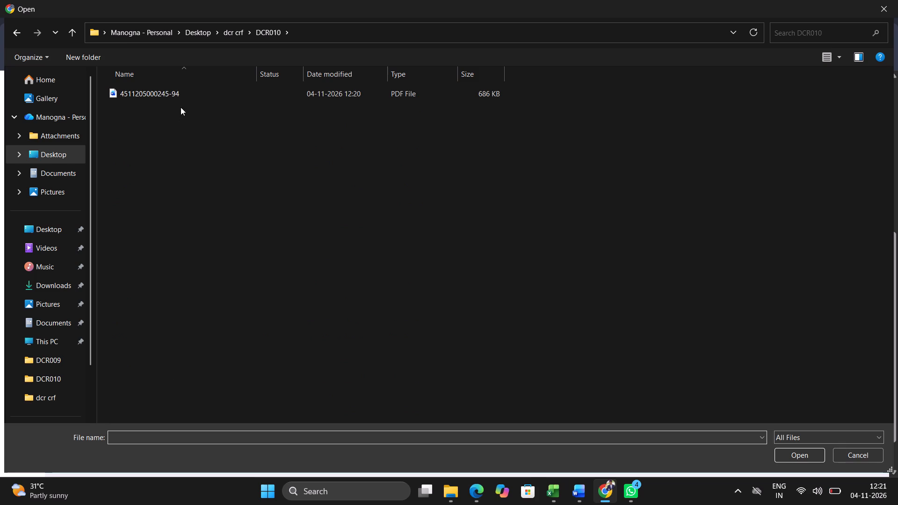
Choose the certificate PDF ending in -94 from the DCR010 folder as the Dcr upload and submit the update form.
double_click(184, 91)
click(325, 387)
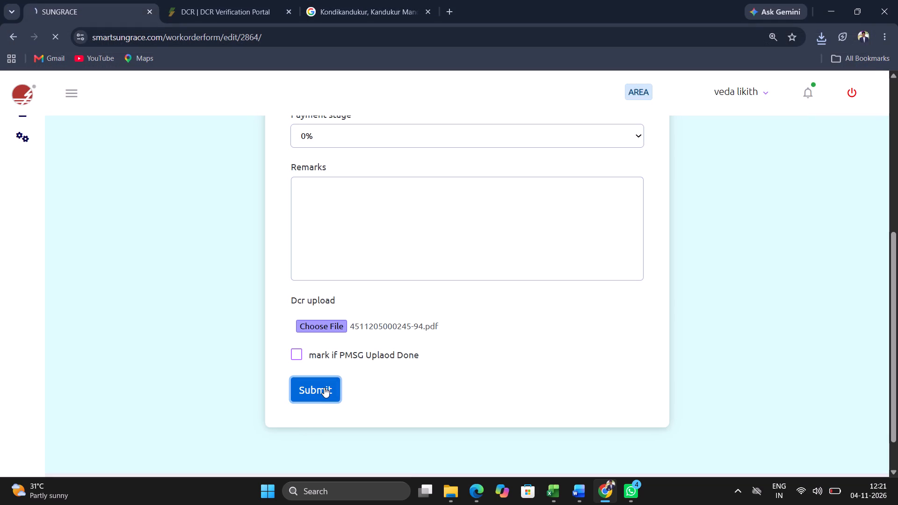
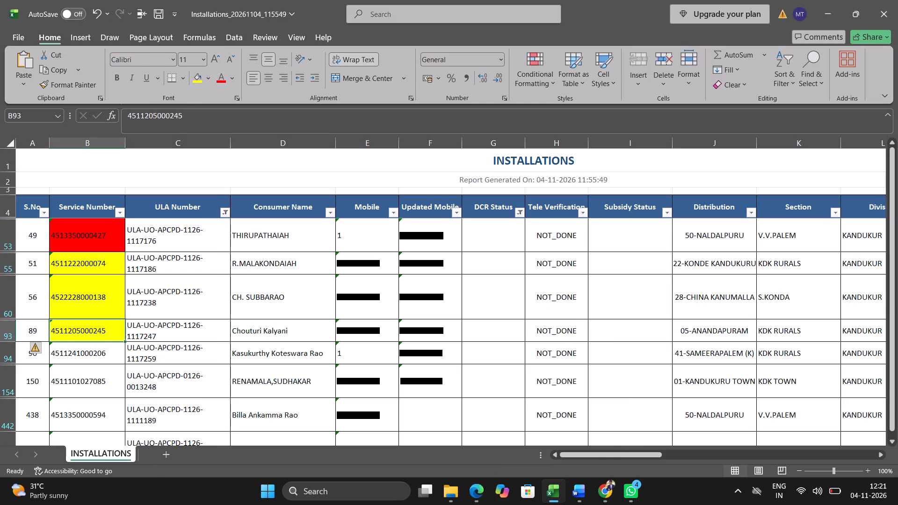
Copy the next consumer's service number from row 94 of the INSTALLATIONS sheet and switch to SUNGRACE in the browser.
key(ctrl+c)
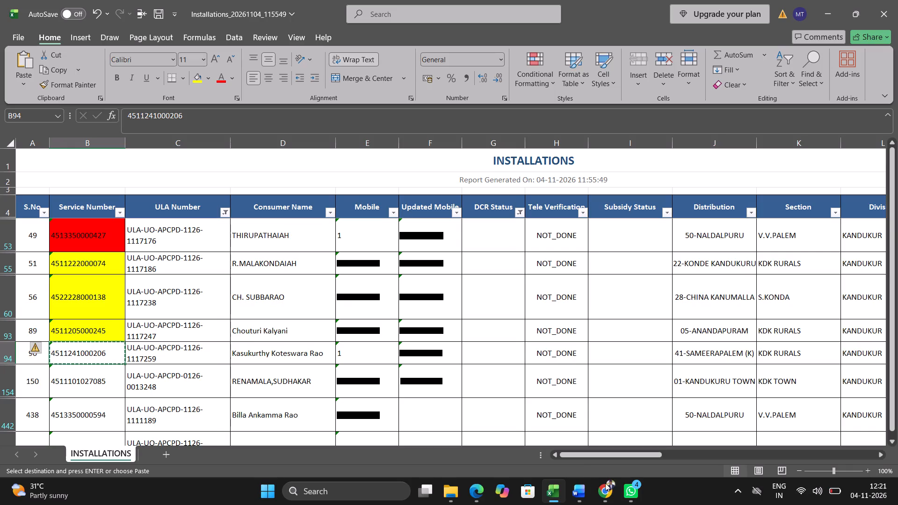
click(607, 466)
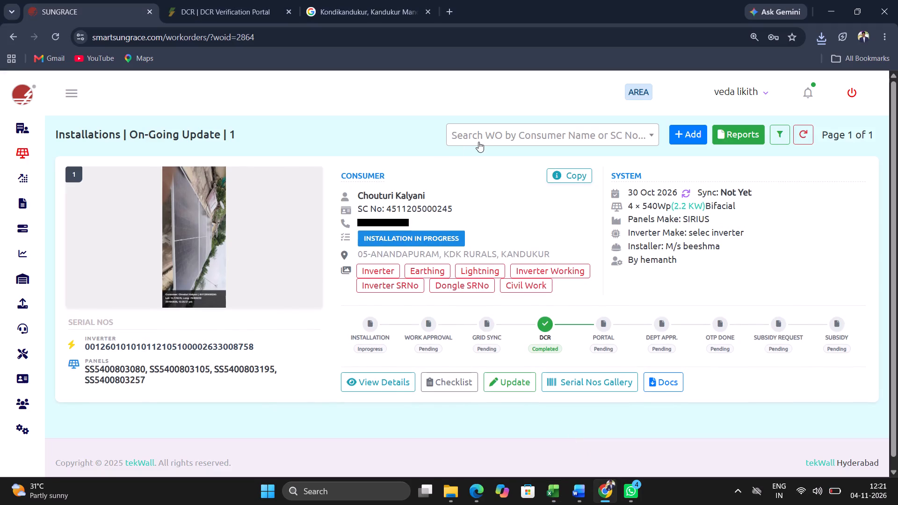
Look up the next installation record with the copied consumer identifier and copy its ULA Number from Quick Copy Details.
click(478, 142)
key(ctrl+v)
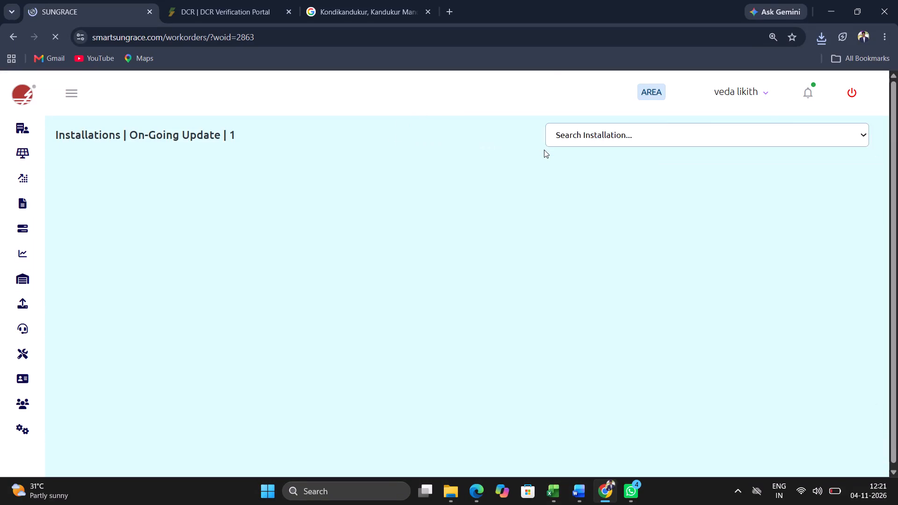
ctrl+click(564, 172)
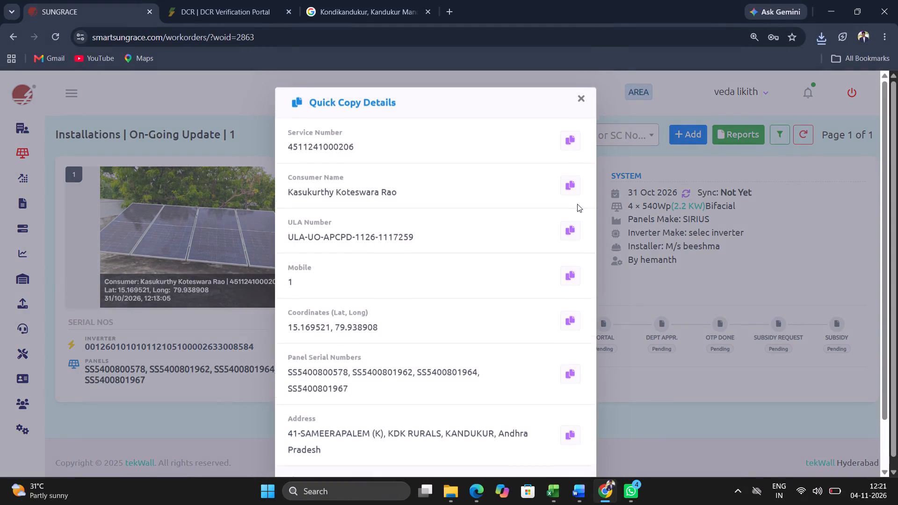
ctrl+click(572, 226)
In the DCR portal, close the viewed certificate, start a new Issue to Consumer (B2C) entry, and enter the copied ULA number as Consumer Application Number.
ctrl+click(241, 0)
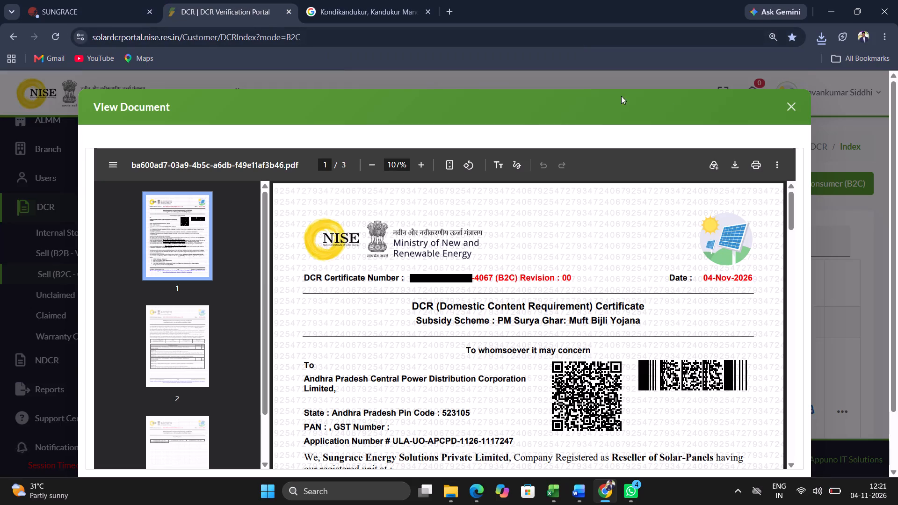
ctrl+double_click(791, 107)
ctrl+click(810, 172)
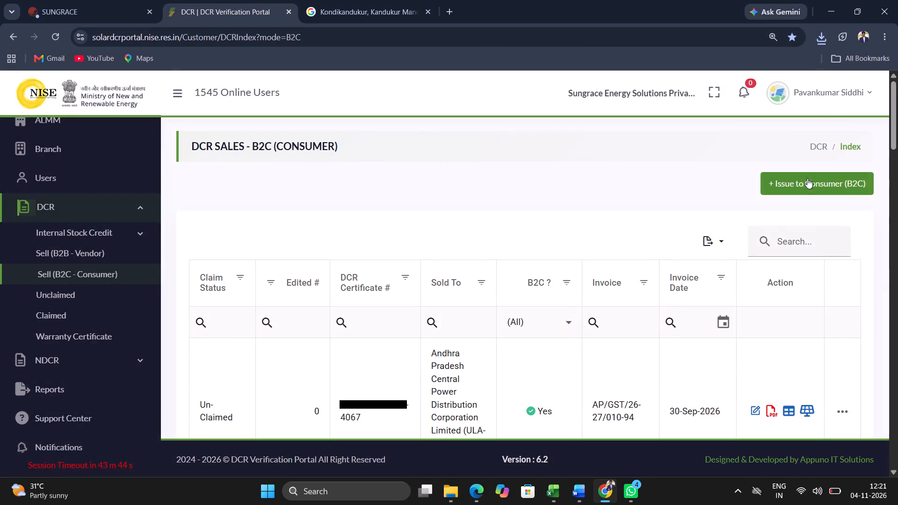
ctrl+drag(807, 181, 807, 186)
ctrl+drag(452, 265, 452, 269)
key(ctrl+v)
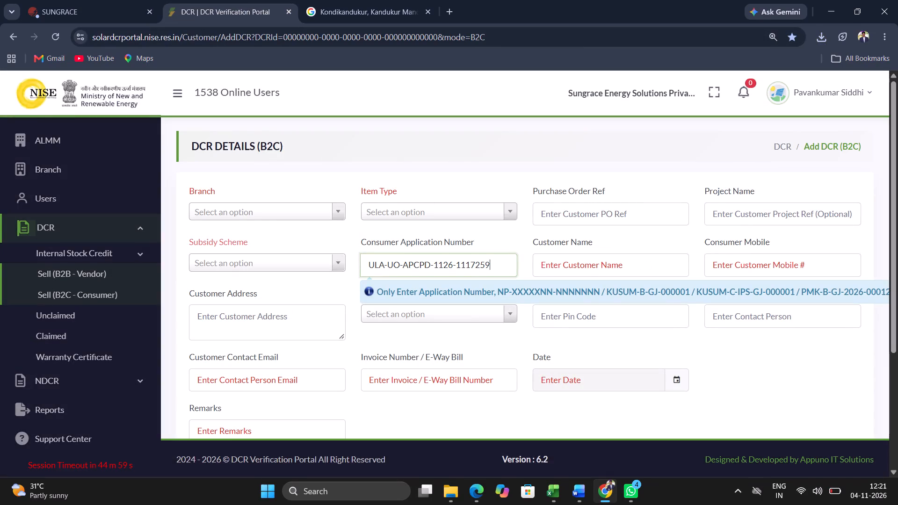
Set Branch to the Andhra Pradesh - 2/06 office, Subsidy Scheme to PM Surya Ghar: Muft Bijli Yojana, and Item Type to Solar Panels.
click(228, 212)
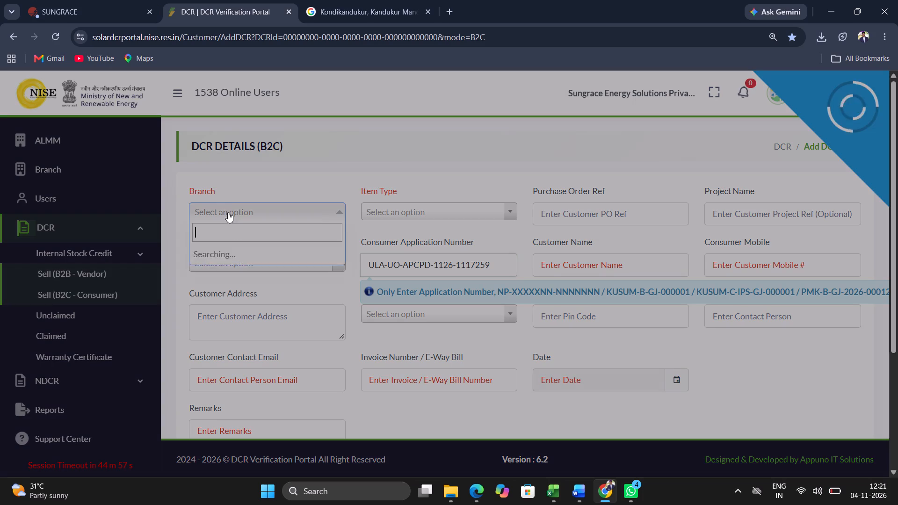
drag(234, 239, 242, 269)
click(242, 270)
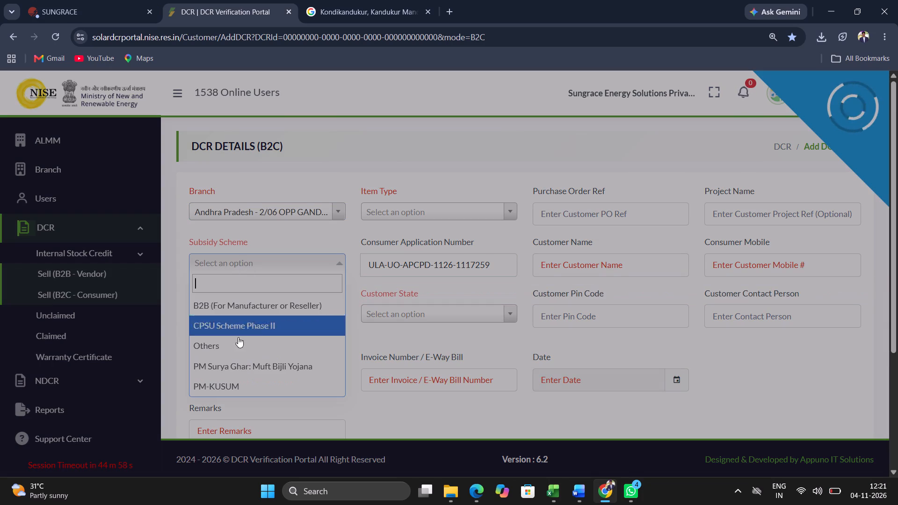
click(248, 366)
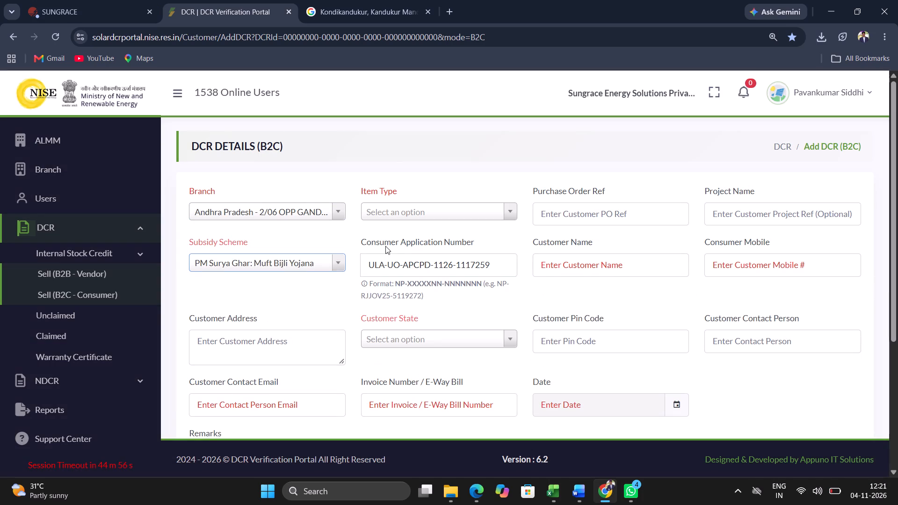
click(416, 216)
click(420, 250)
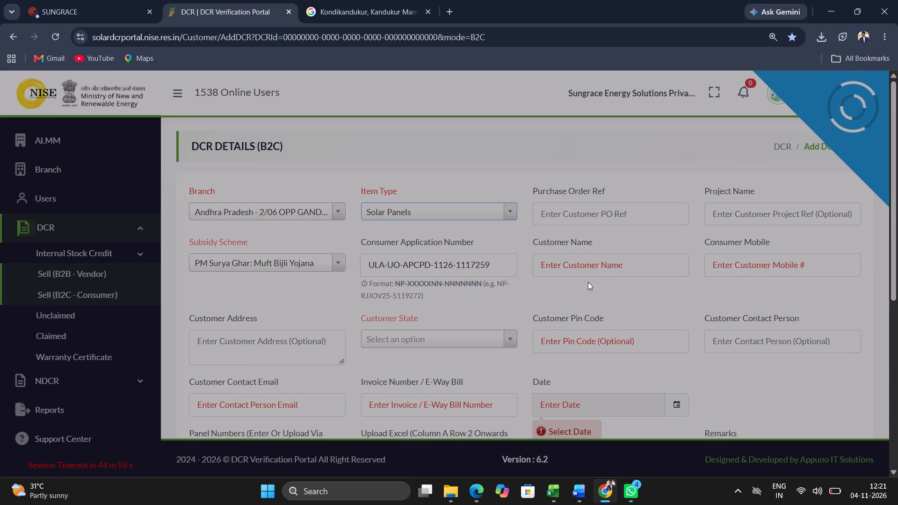
Fill Customer Name with Andhra Pradesh Central Power Distribution Corporation Limited, copied from the Kandukuru subsidy scheme Word document.
click(595, 266)
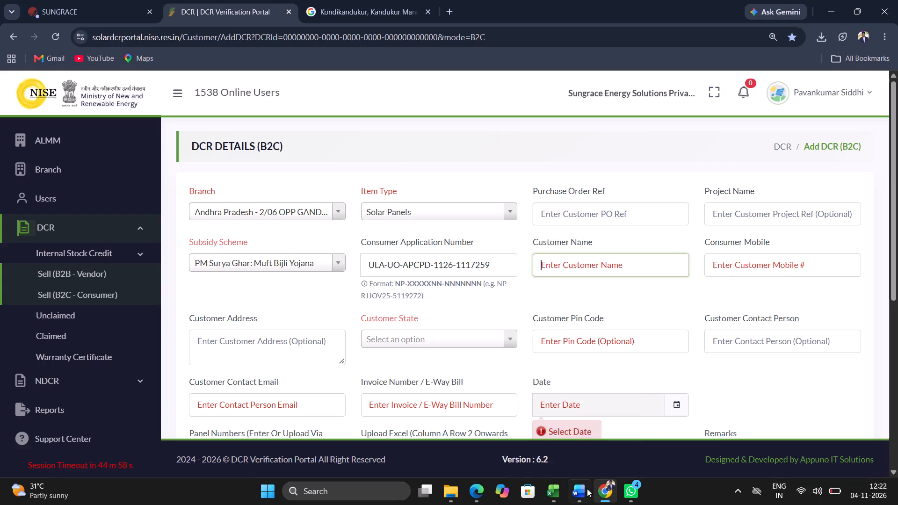
click(590, 465)
scroll(289, 252, up, 5)
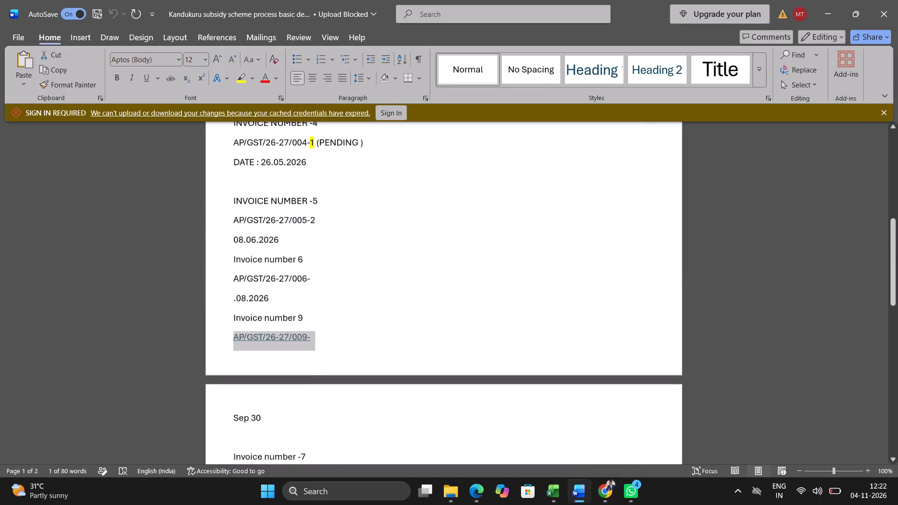
scroll(289, 252, up, 15)
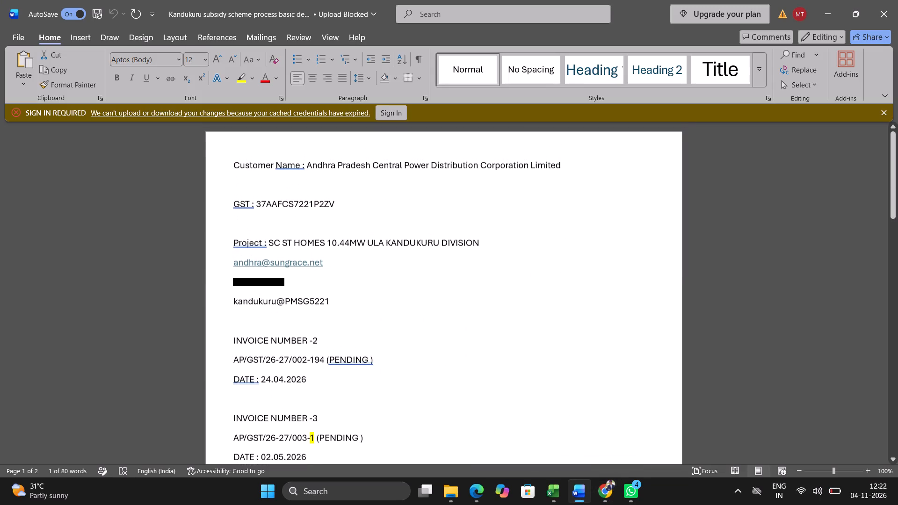
drag(313, 166, 596, 164)
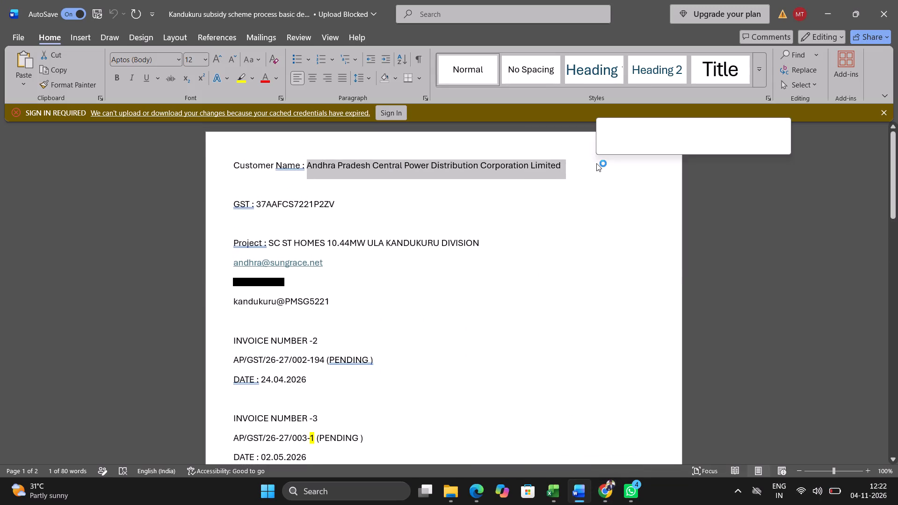
key(ctrl+c)
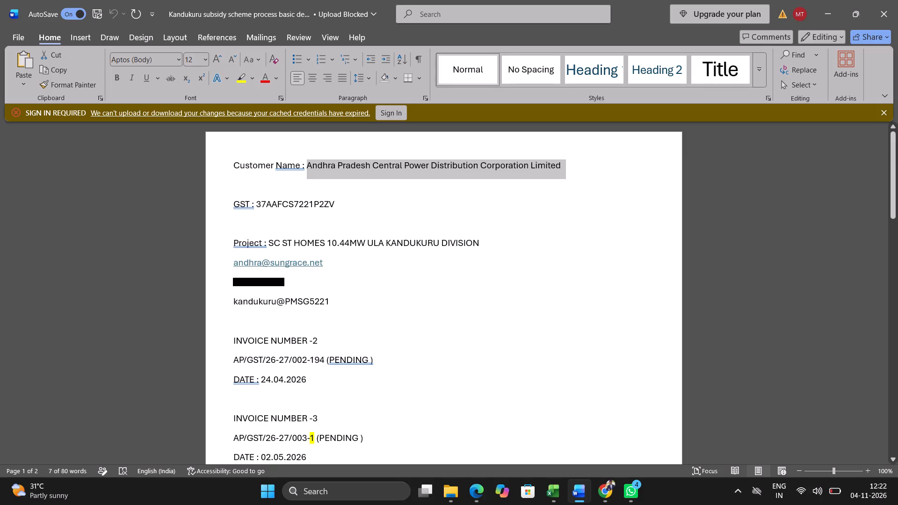
click(609, 444)
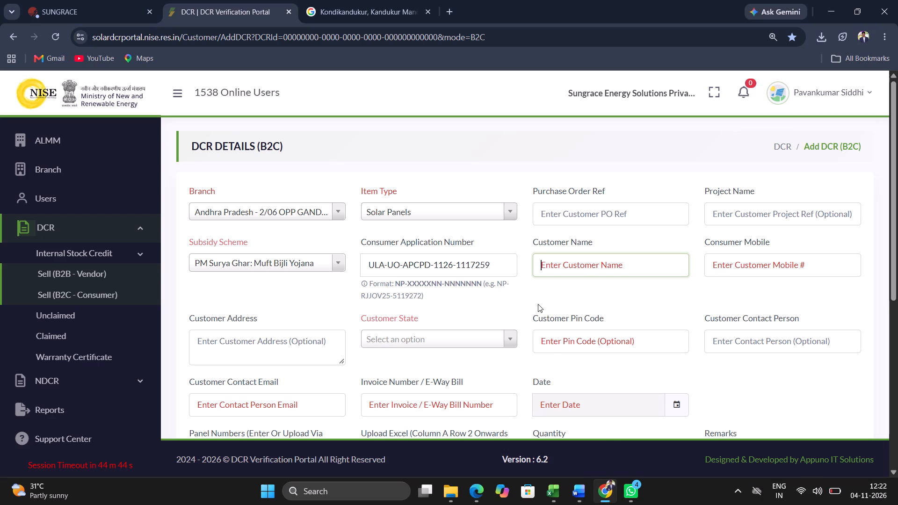
key(ctrl+v)
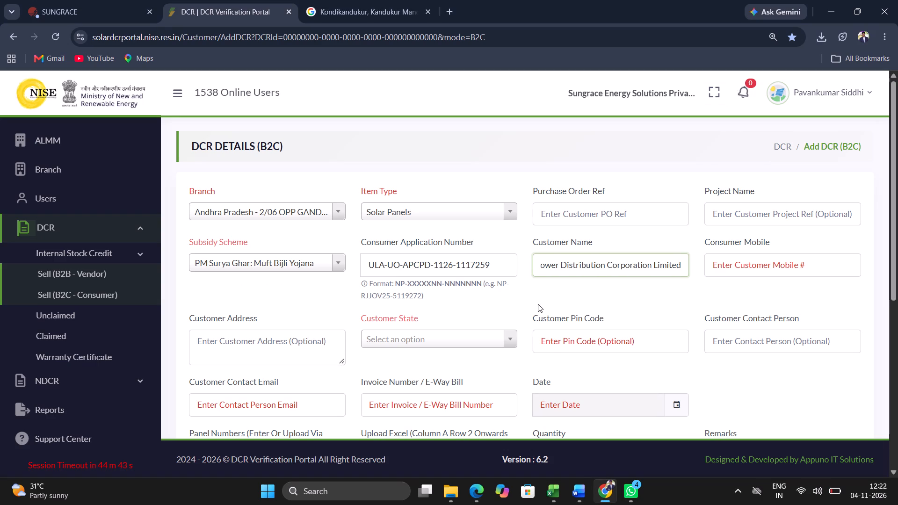
Fill Project Name with SC ST HOMES 10.44MW ULA KANDUKURU DIVISION, copied from the Word document.
click(730, 212)
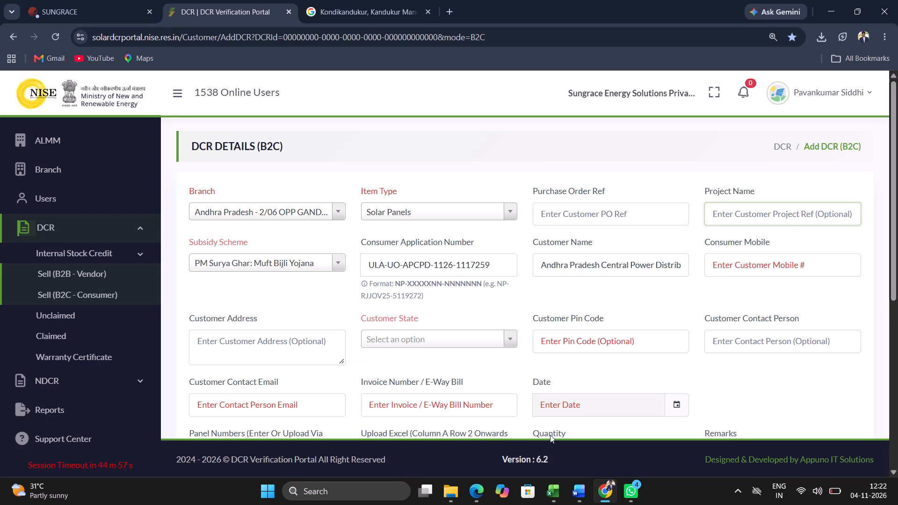
click(582, 449)
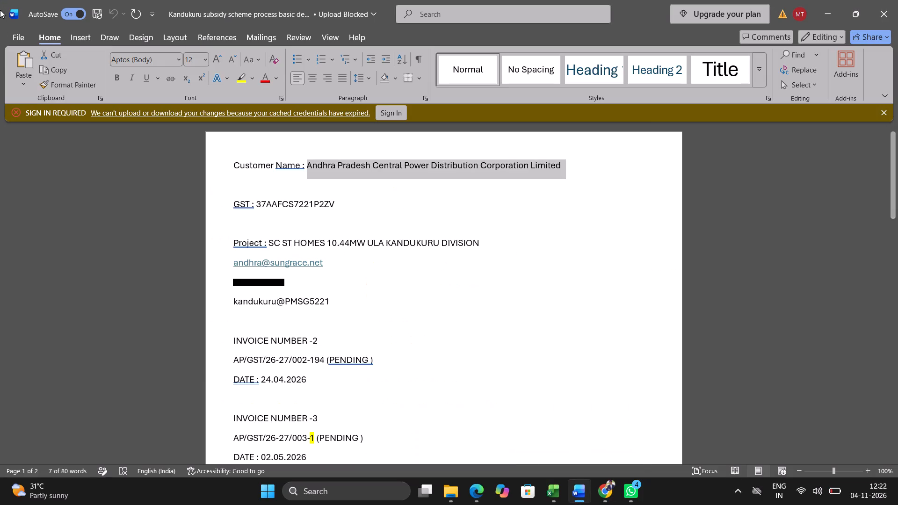
drag(270, 241, 396, 248)
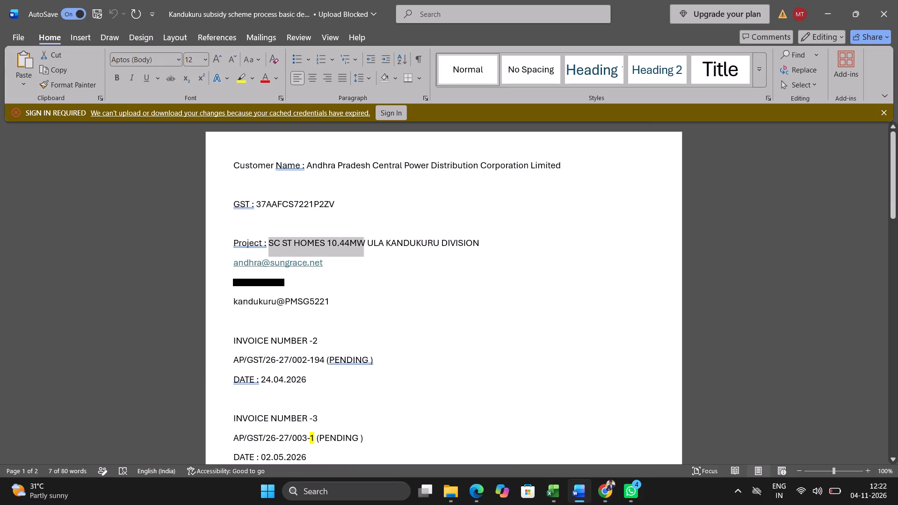
drag(396, 248, 486, 245)
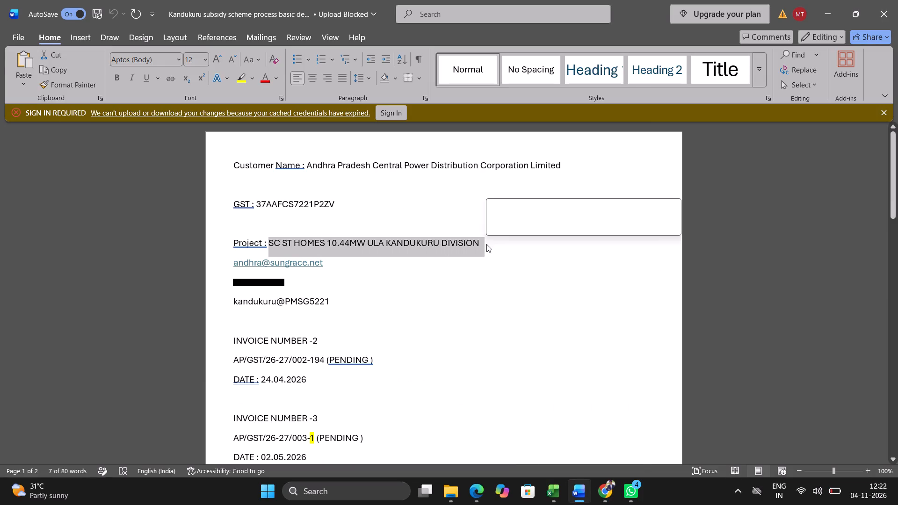
key(ctrl+c)
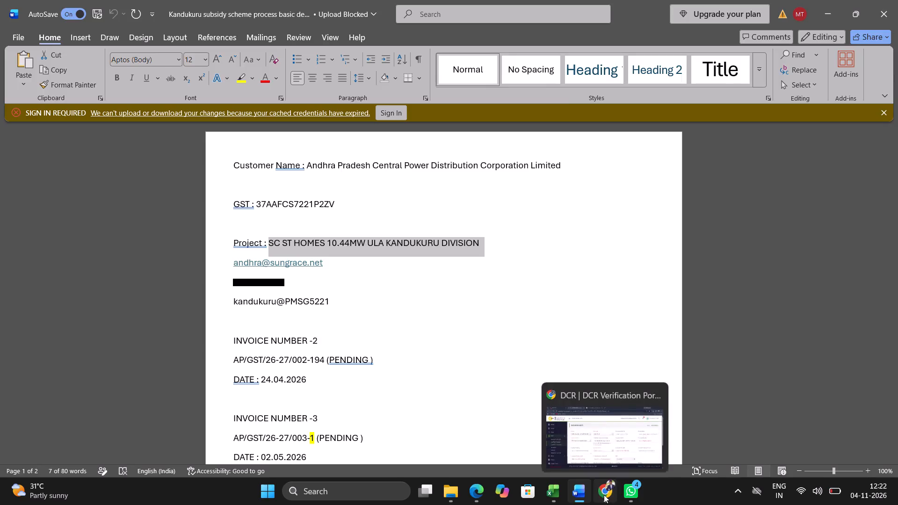
click(605, 452)
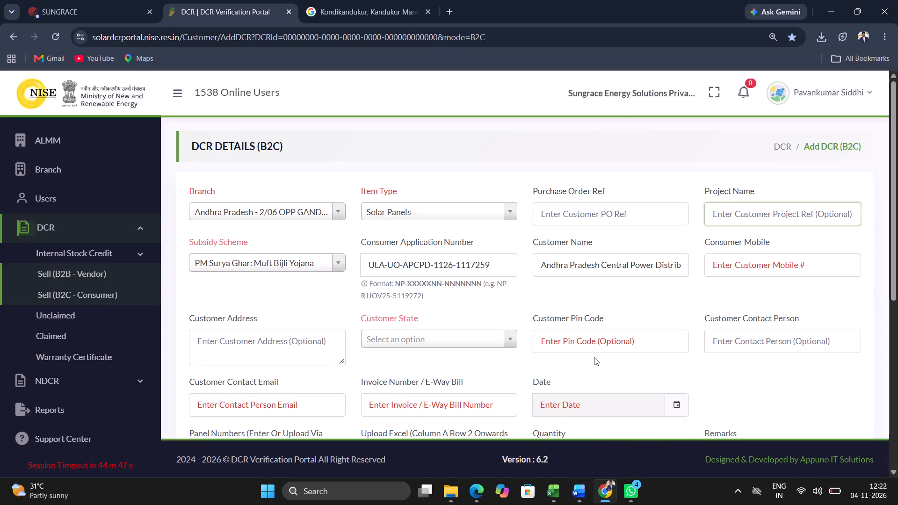
key(ctrl+v)
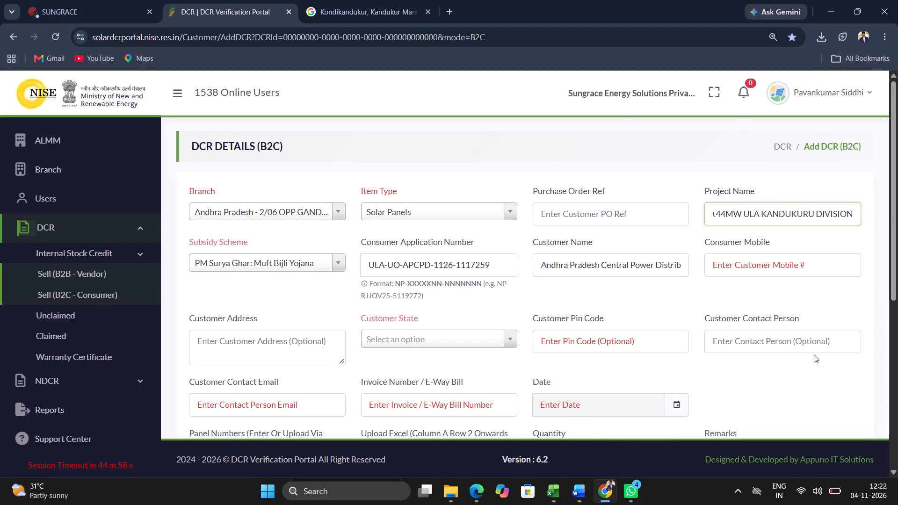
click(774, 270)
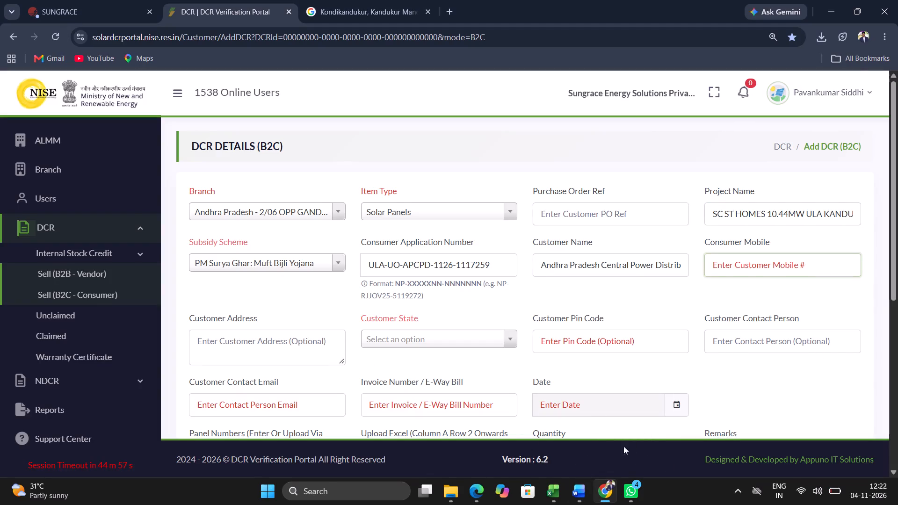
click(563, 440)
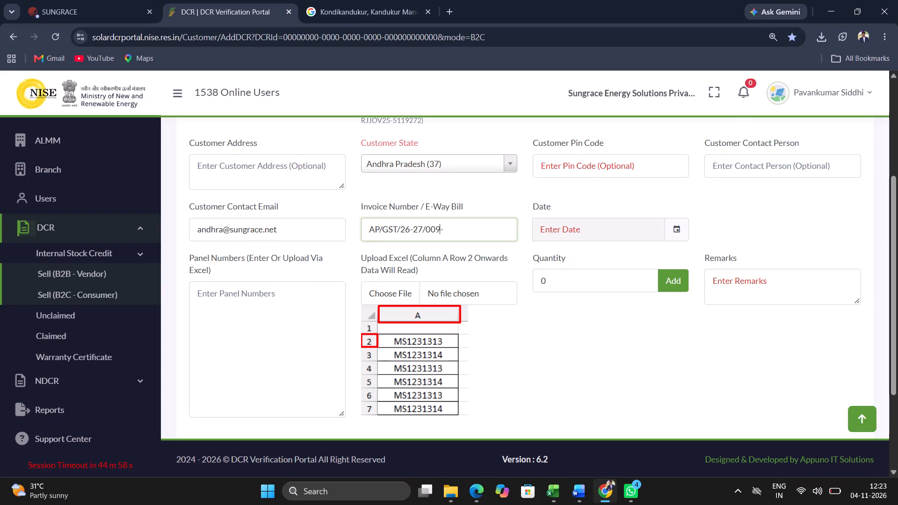
key(BackSpace)
text(10)
key(Right)
key(6)
key(BackSpace)
text(95)
Set the invoice Date to 30-Sep-2026.
click(545, 238)
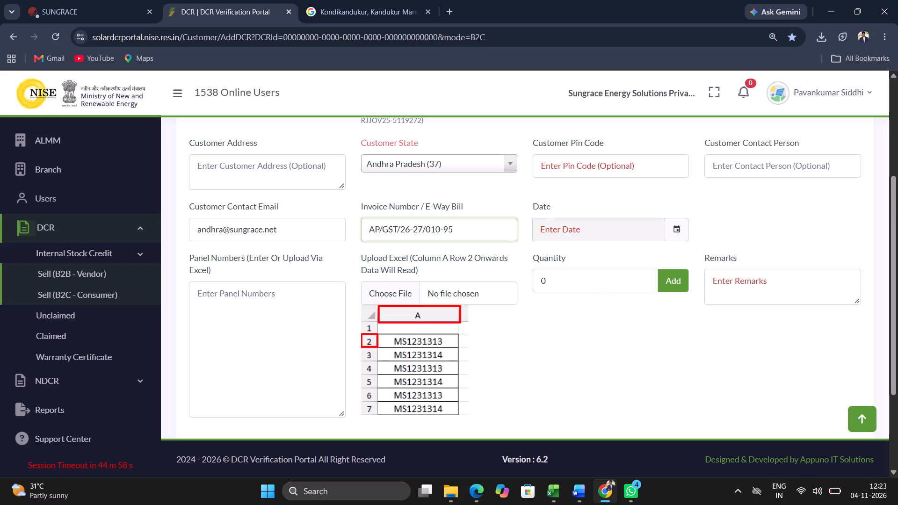
click(541, 252)
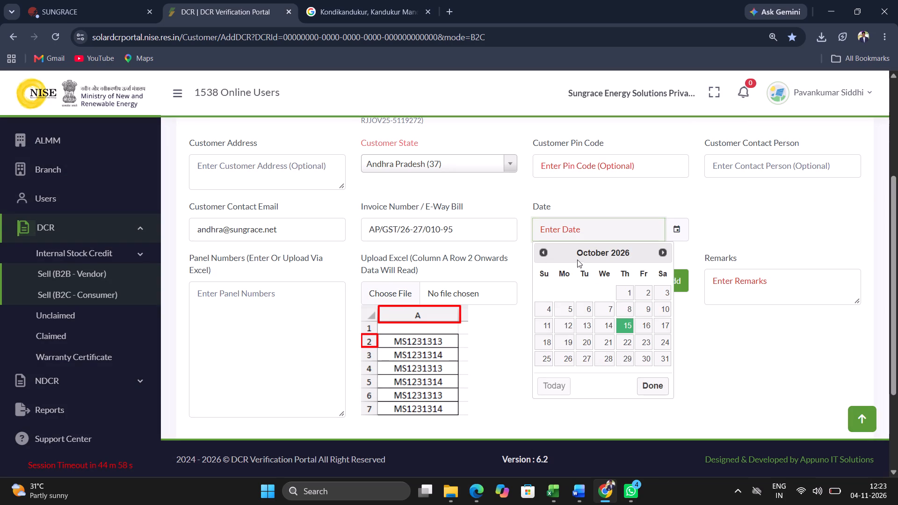
click(543, 250)
click(606, 353)
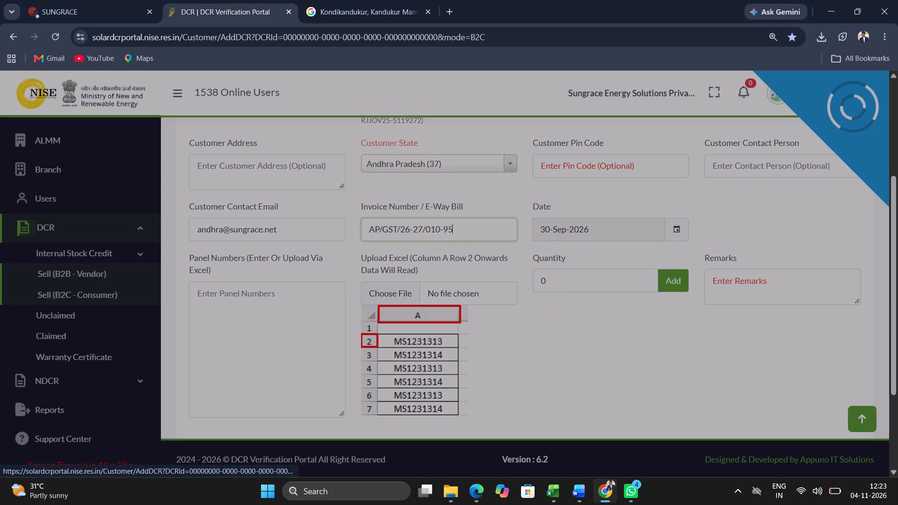
Copy the four panel serial numbers from the SUNGRACE installation record into the B2C form's Panel Numbers field.
click(332, 351)
click(69, 0)
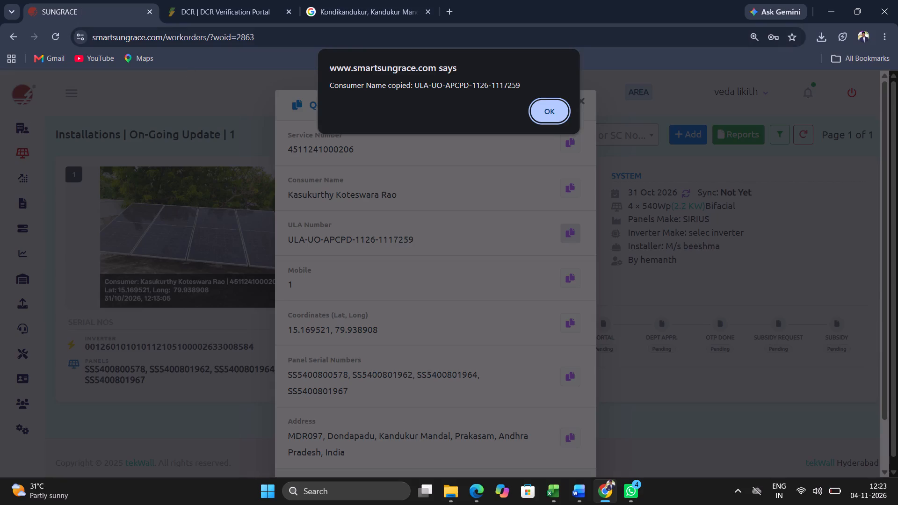
click(555, 114)
click(571, 376)
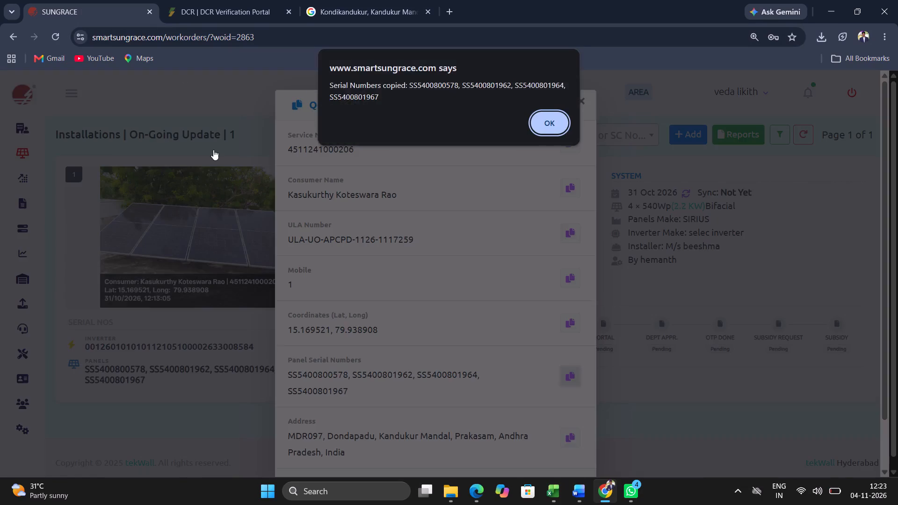
drag(191, 0, 191, 4)
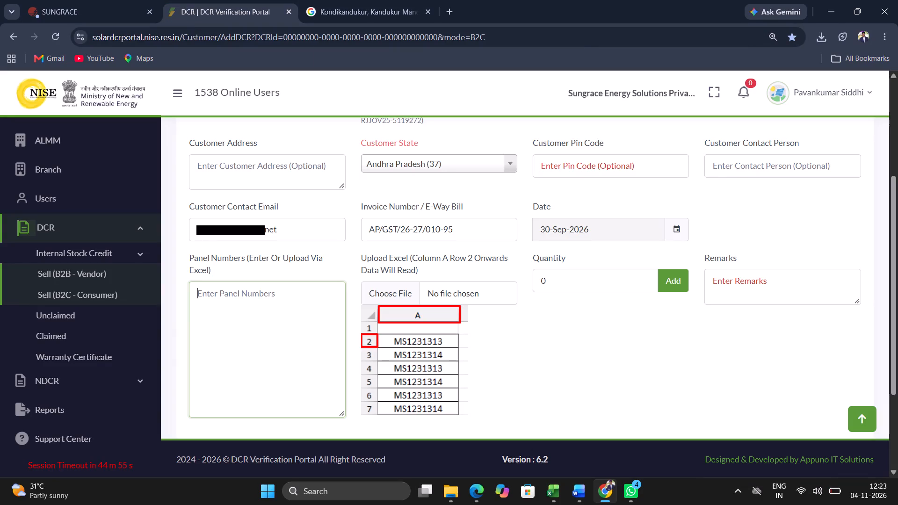
key(ctrl+v)
Reformat the pasted panel numbers by removing the commas and spaces, placing each of the four serials on its own line.
key(Left)
key(Left)
key(Left)
key(Left)
key(Left)
key(Left)
key(Left)
key(Left)
key(Left)
key(Left)
key(Left)
key(Left)
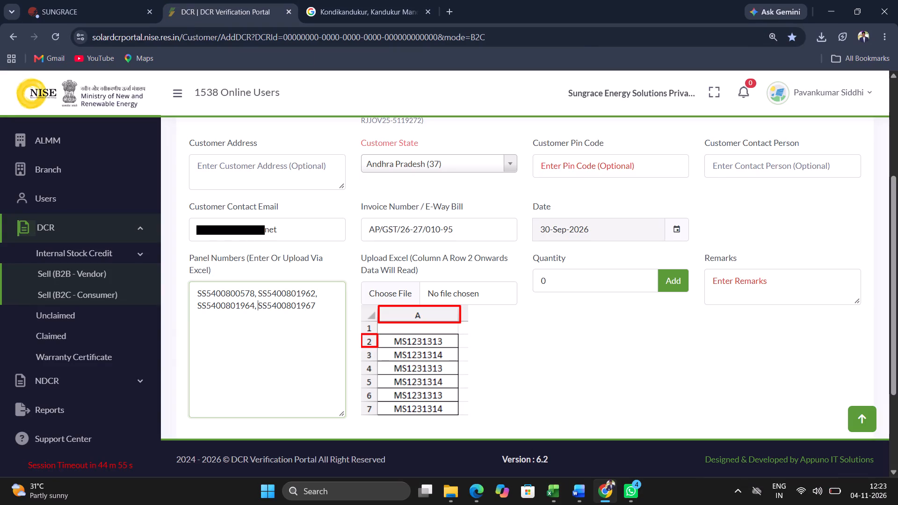
key(Left)
key(Right)
key(BackSpace)
key(BackSpace)
key(Return)
key(Up)
key(Up)
key(Up)
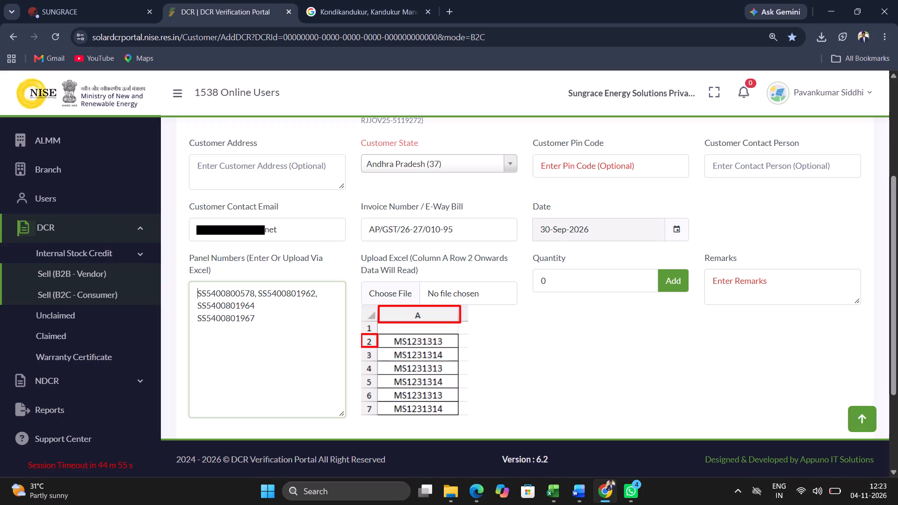
key(Right)
key(Right)
key(Right)
key(Right)
key(Right)
key(Right)
key(Right)
key(Right)
key(Right)
key(Right)
key(Right)
key(Right)
key(Right)
key(Right)
key(BackSpace)
key(BackSpace)
key(Return)
key(Right)
key(Right)
key(Right)
key(Right)
key(Right)
key(Right)
key(Right)
key(Right)
key(Right)
key(Right)
key(Right)
key(Right)
key(Right)
key(Right)
key(Right)
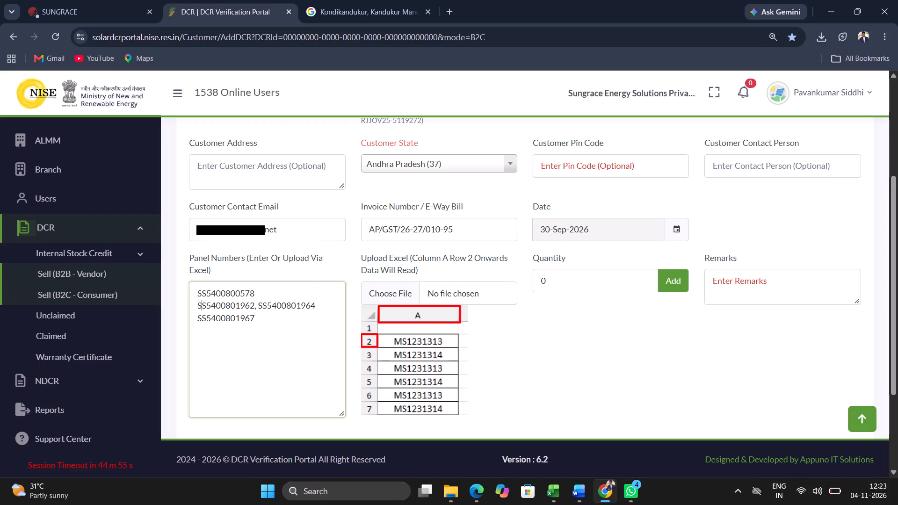
key(Left)
key(BackSpace)
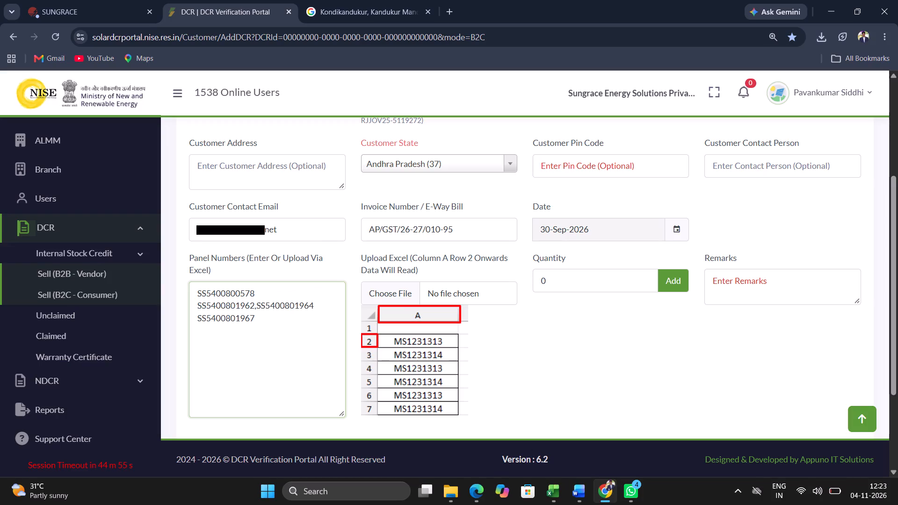
key(BackSpace)
key(Return)
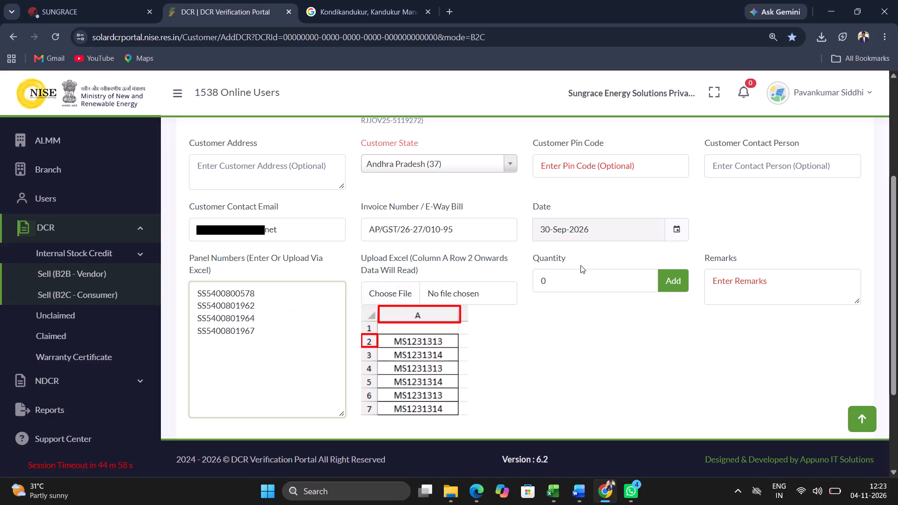
Set Quantity to 4 and add the listed panels to the DCR entry.
click(583, 283)
scroll(583, 284, up, 5)
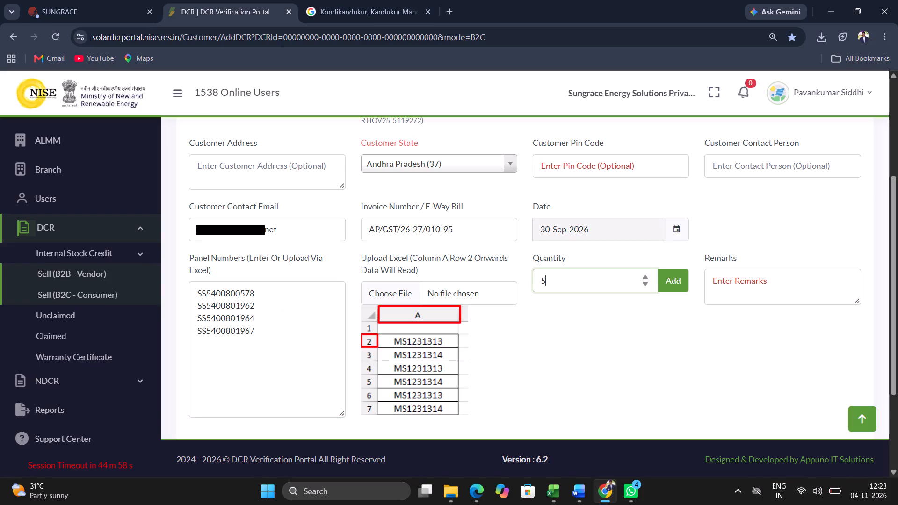
scroll(583, 284, down, 2)
scroll(598, 277, up, 1)
click(674, 283)
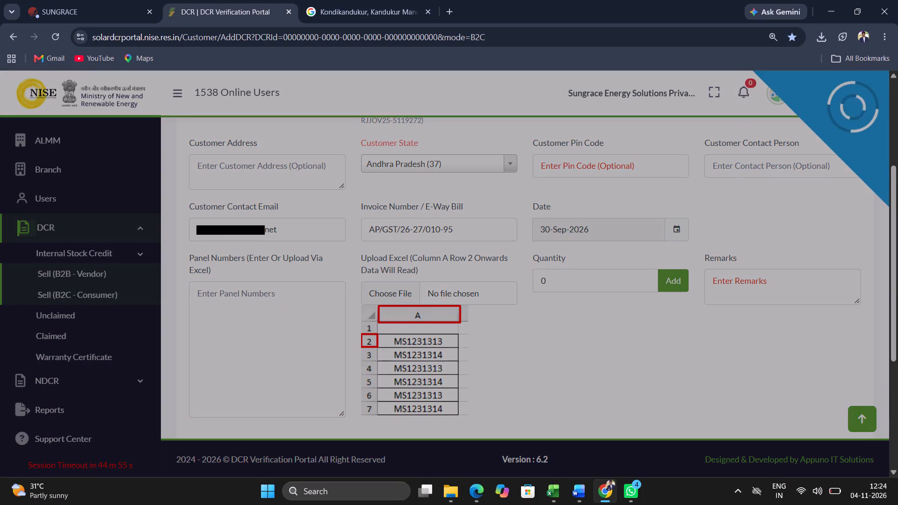
Copy the installation address from the SUNGRACE record into the B2C form's Remarks field.
click(747, 294)
click(52, 0)
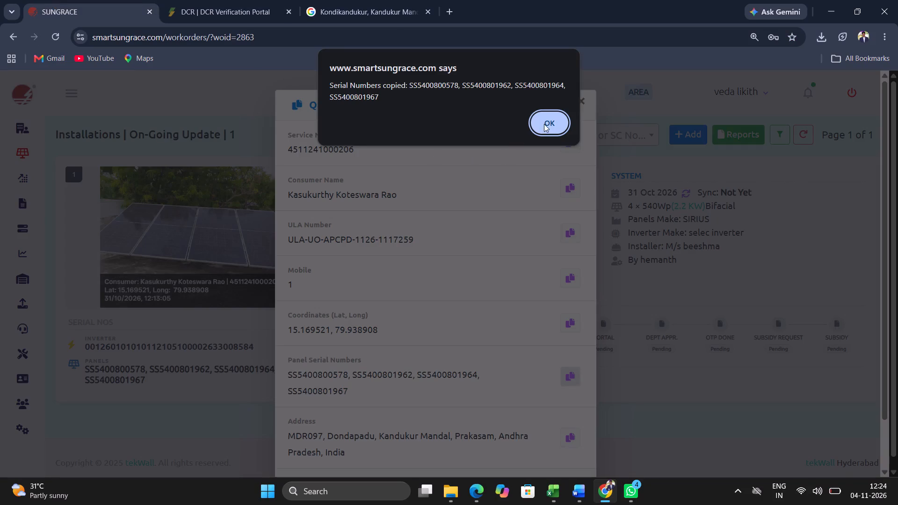
drag(545, 124, 545, 128)
scroll(531, 305, down, 2)
click(569, 385)
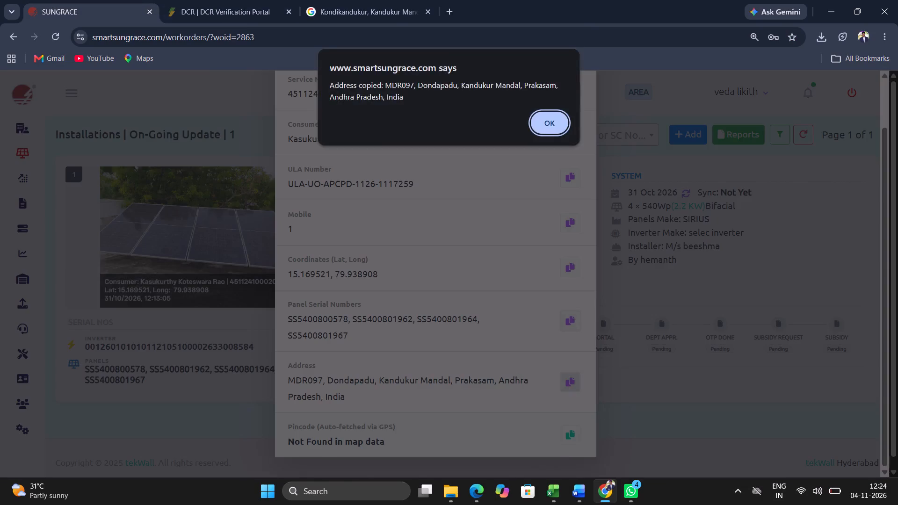
drag(206, 0, 209, 6)
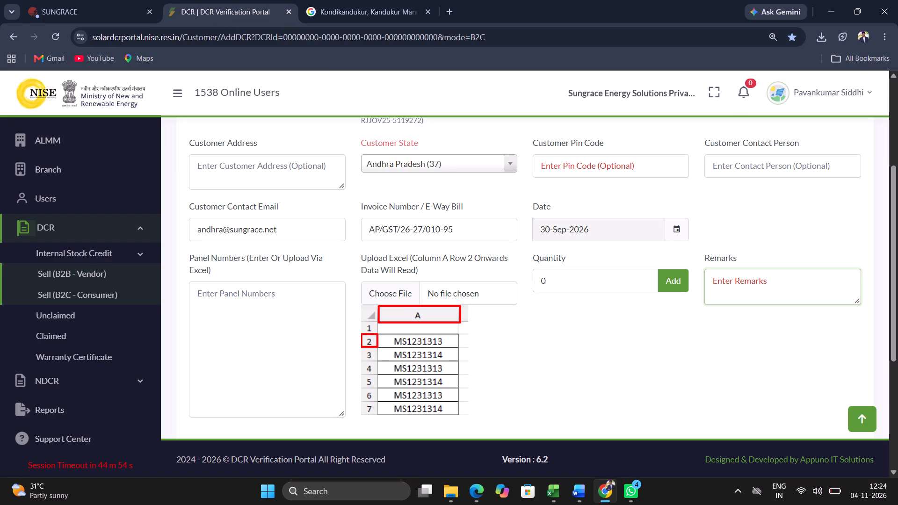
key(ctrl+v)
Search Google for the copied address's pincode and enter 523105 as the Customer Pin Code in the B2C form.
click(593, 171)
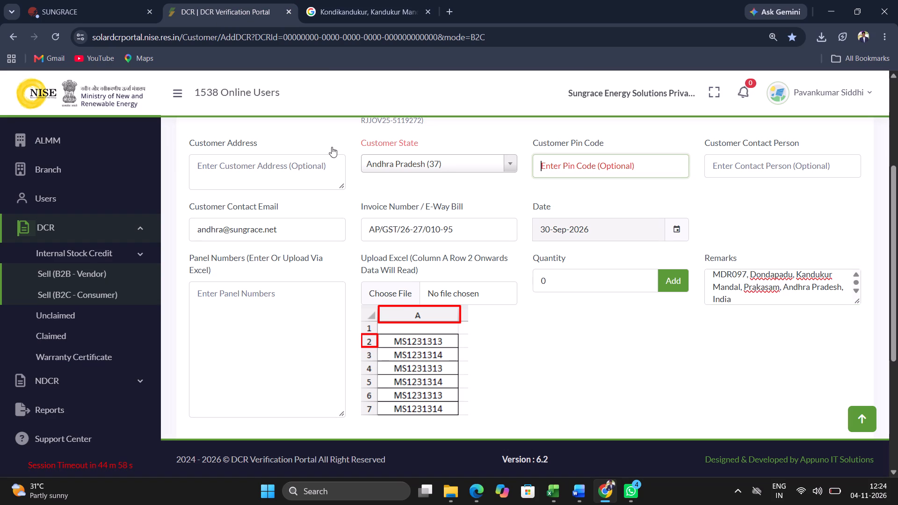
click(101, 0)
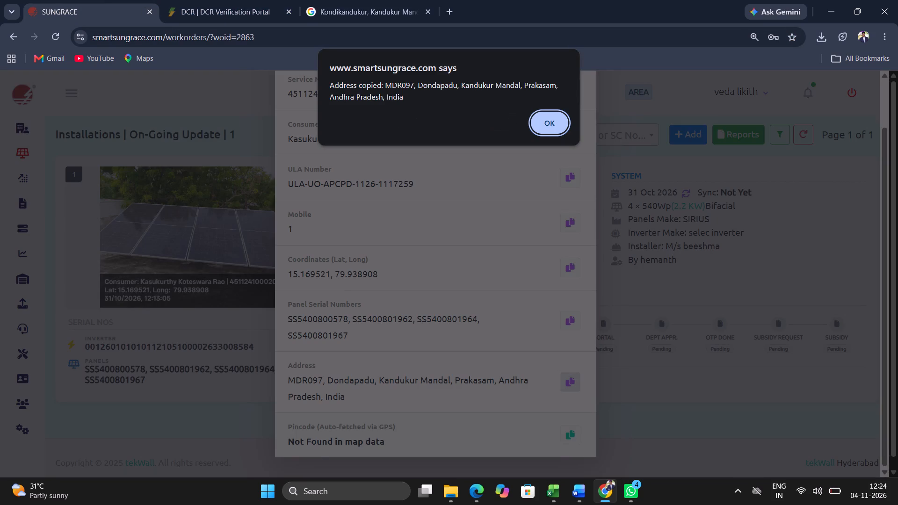
click(447, 7)
key(ctrl+v)
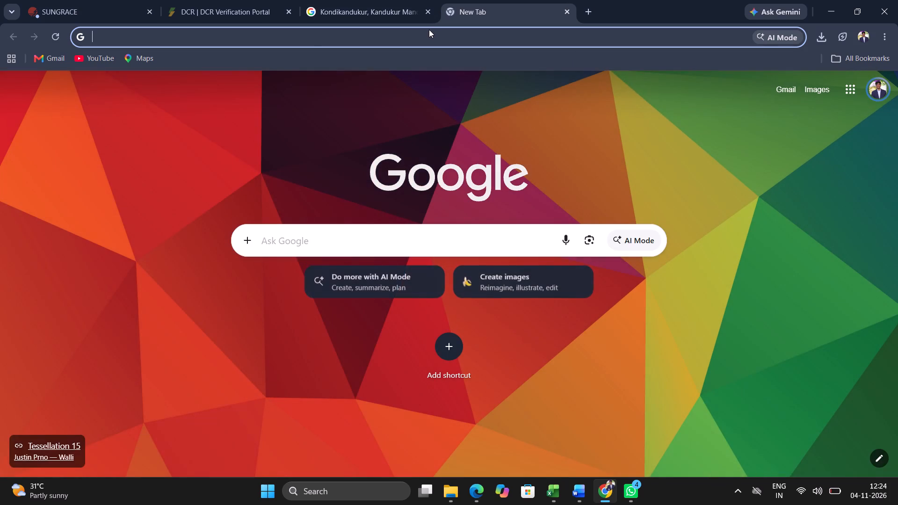
click(393, 83)
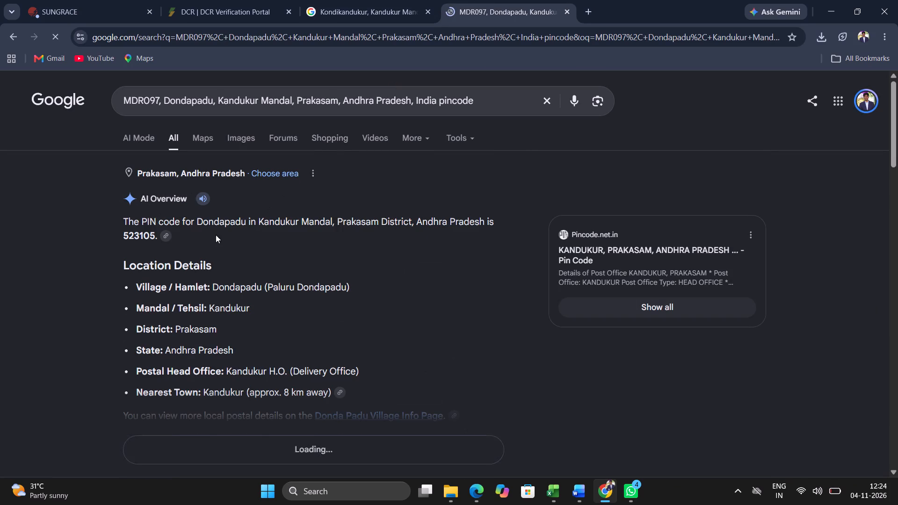
double_click(144, 234)
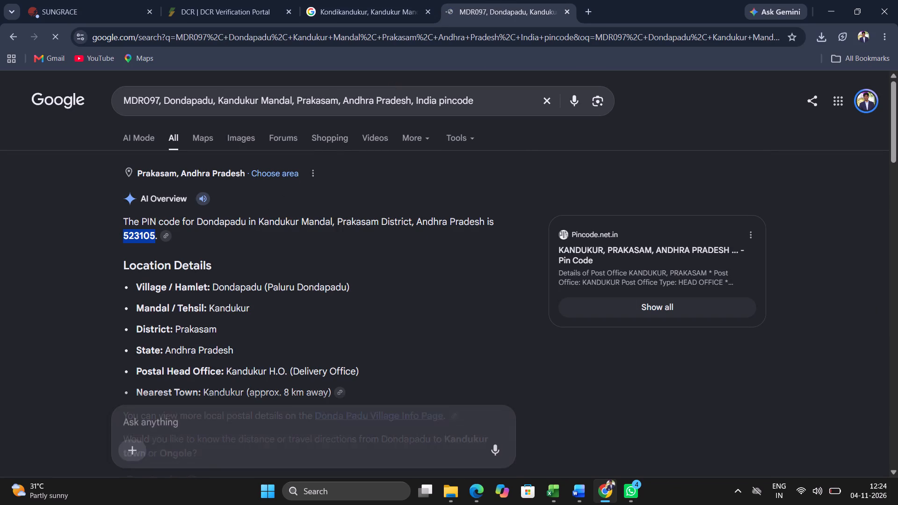
key(ctrl+c)
click(166, 0)
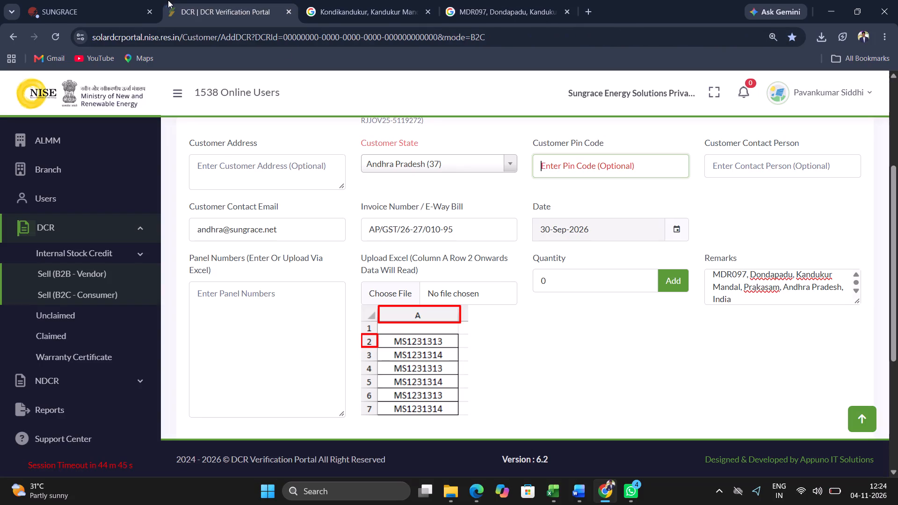
key(ctrl+v)
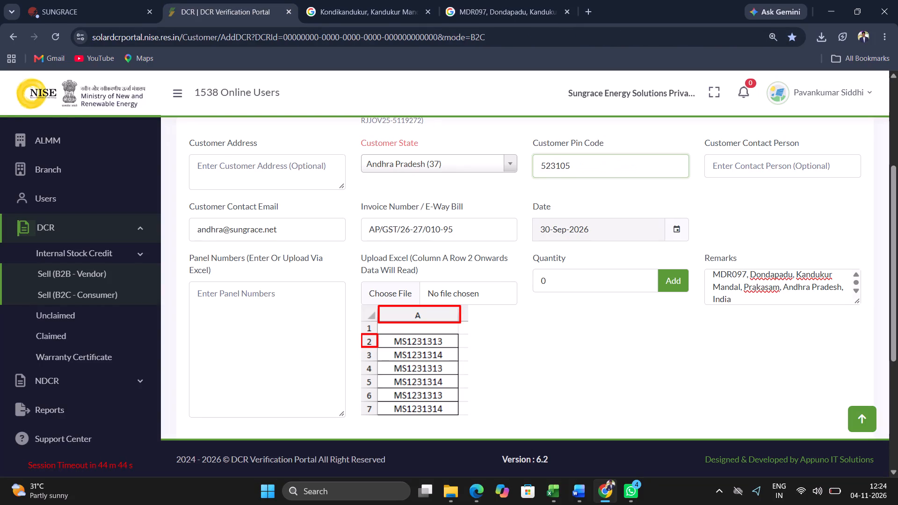
Confirm and submit the completed B2C DCR entry.
scroll(809, 274, down, 8)
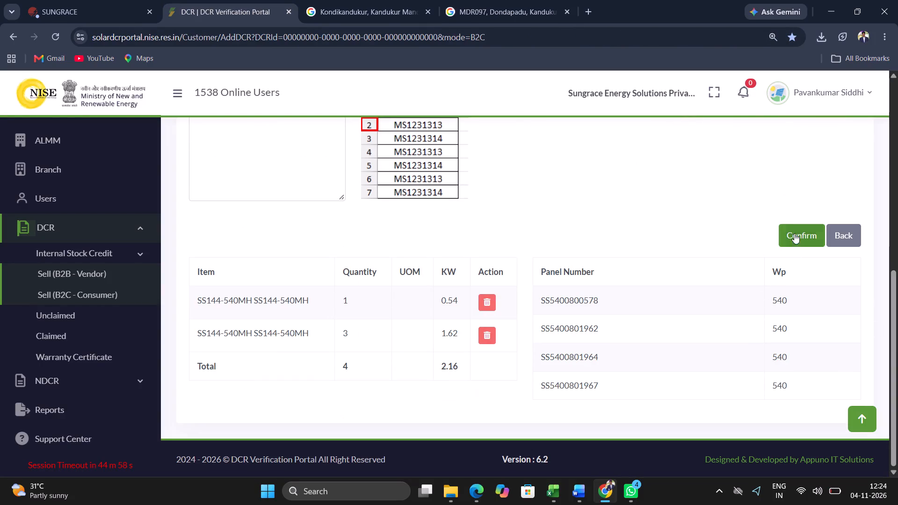
click(794, 233)
click(553, 342)
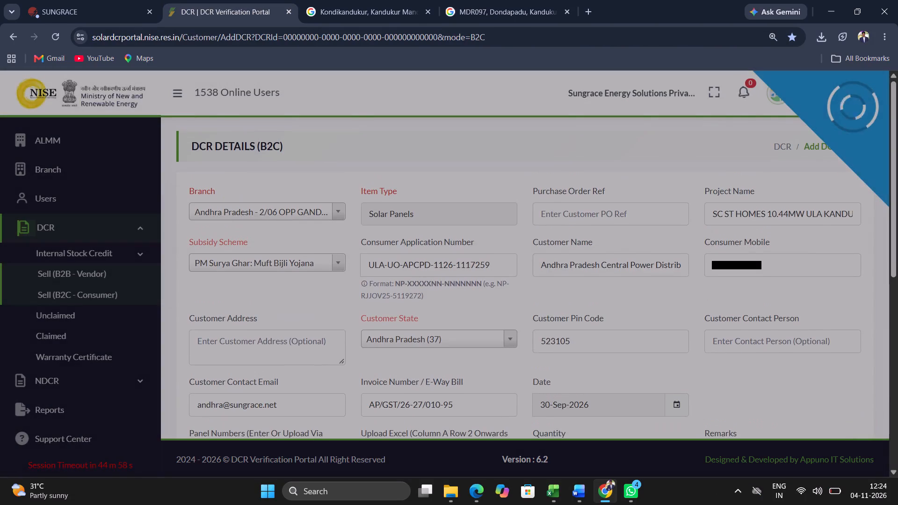